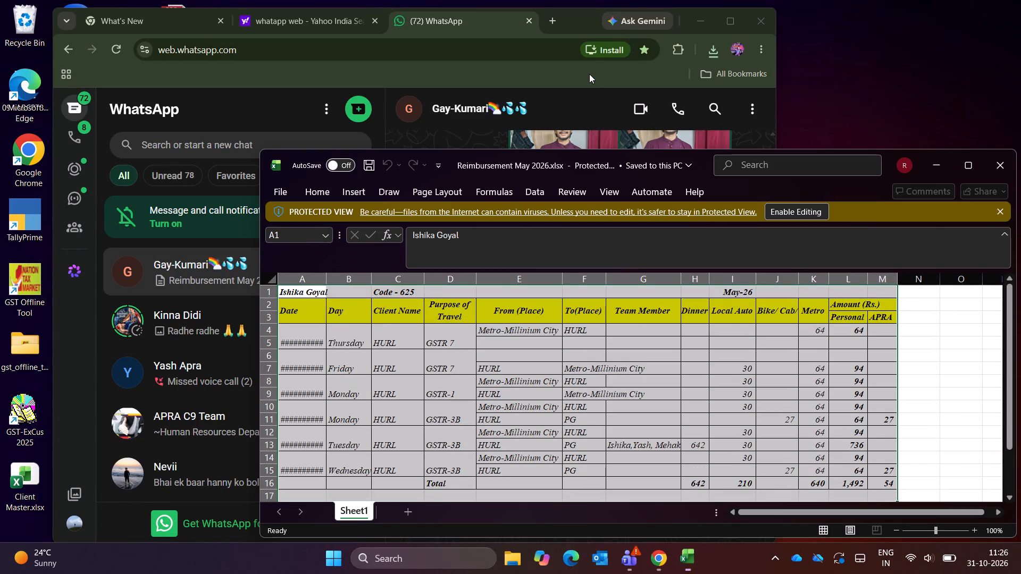
Maximize the Reimbursement May 2026 workbook and enable editing.
click(964, 176)
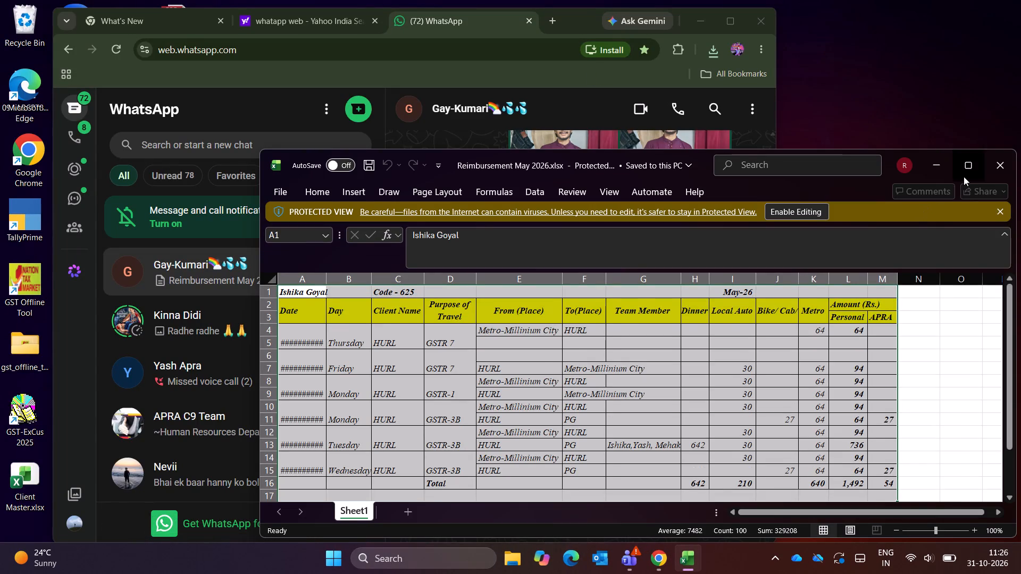
click(542, 62)
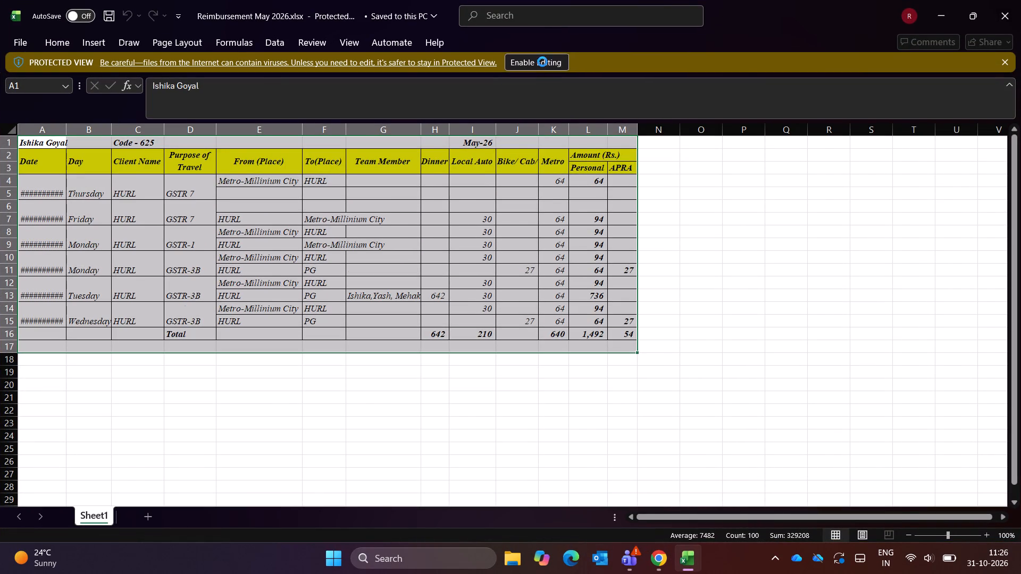
AutoFit the width of the Date column (column A).
key(ctrl+Left)
key(ctrl+Left)
key(ctrl+Left)
key(ctrl+Left)
key(ctrl+Left)
key(Down)
key(Down)
key(Down)
key(Down)
key(Up)
key(Up)
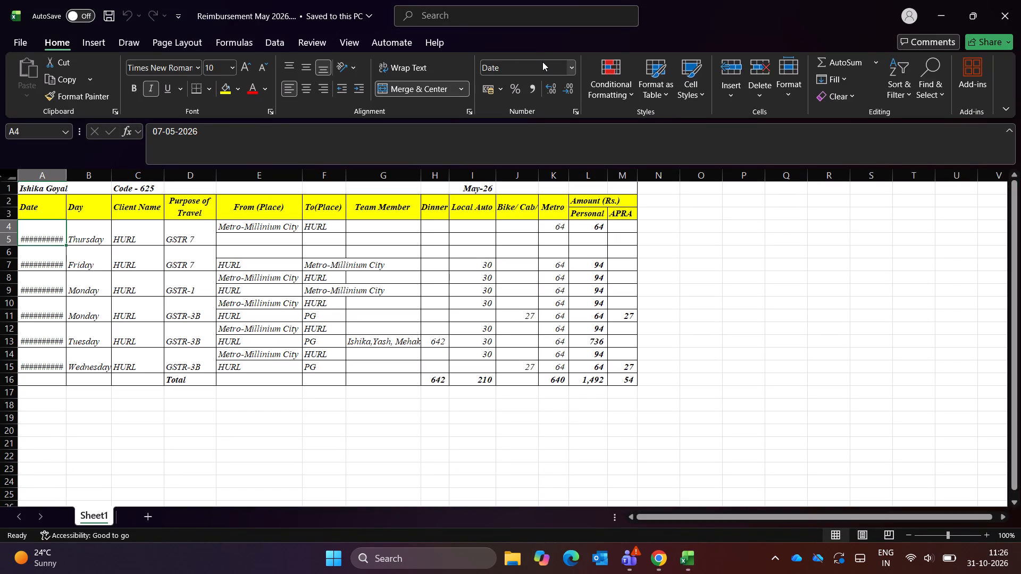
key(ctrl+shift+Down)
key(ctrl+space)
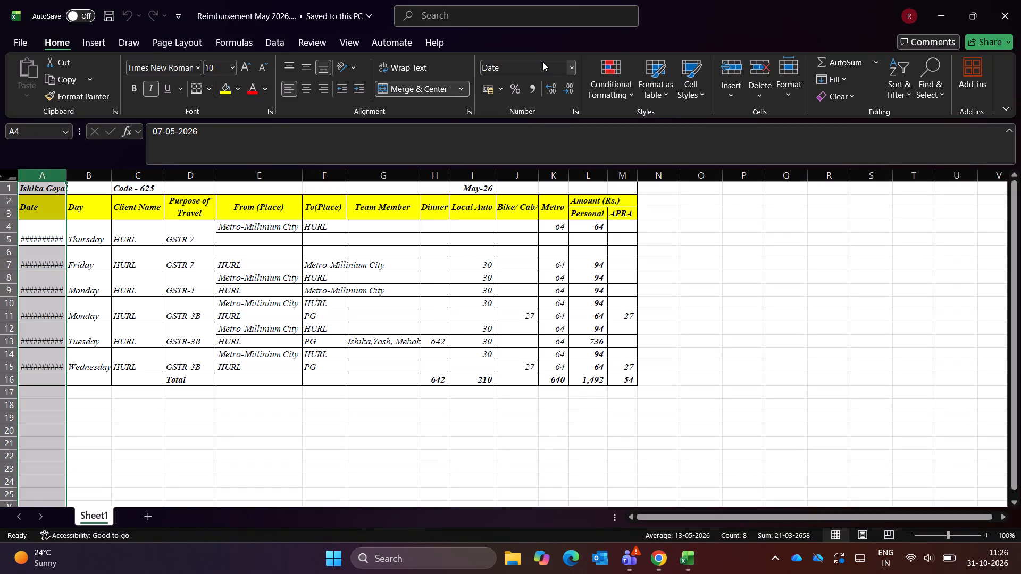
key(alt+h)
text(OI)
key(Escape)
Clear the Metro and Personal amounts in rows 4 to 15 (K4:L15), leaving the Total row in place.
key(Down)
key(Down)
key(Up)
key(Up)
key(Right)
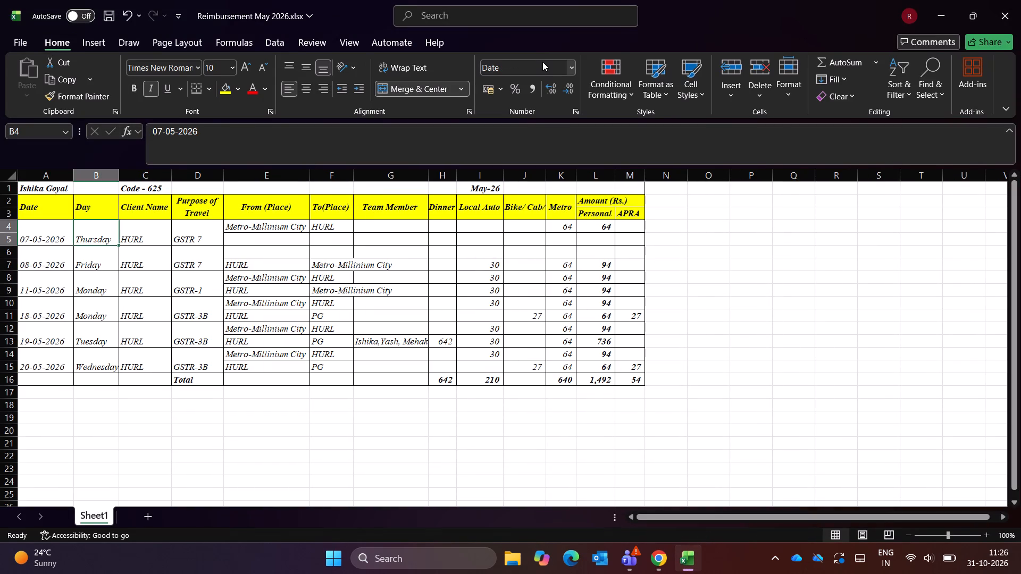
key(Right)
key(Right)
key(Right)
key(Right)
key(Right)
key(Right)
key(Right)
key(Right)
key(Right)
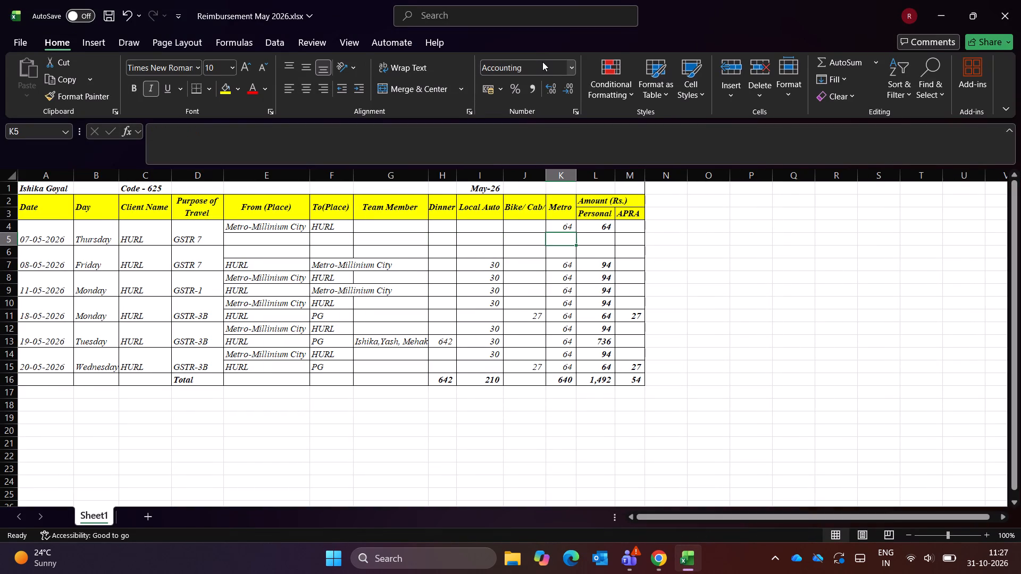
key(Right)
key(Left)
key(Up)
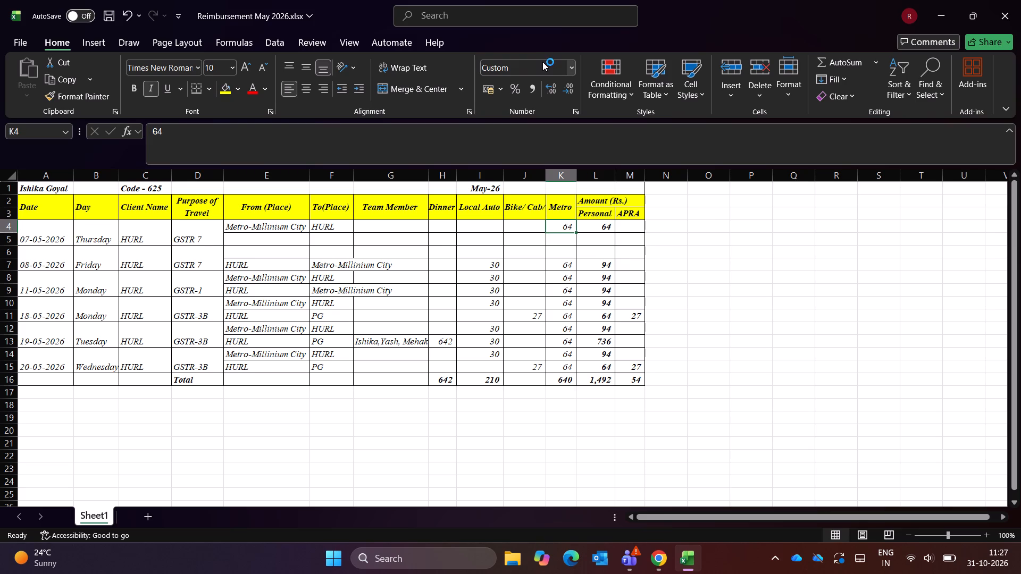
key(Down)
key(Down)
key(Down)
key(Up)
key(Up)
key(Up)
key(shift+Right)
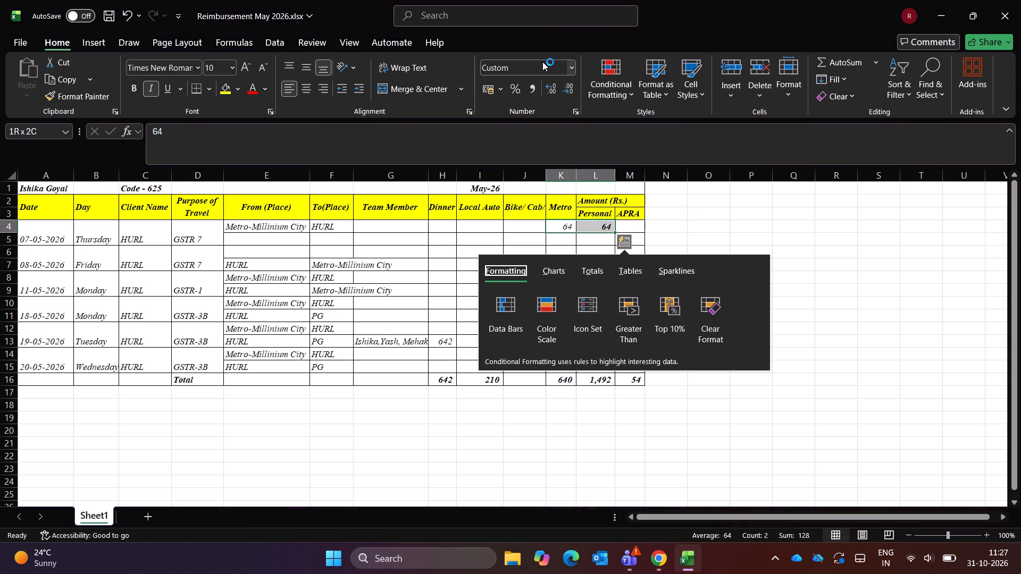
key(Escape)
key(Down)
key(Up)
key(Right)
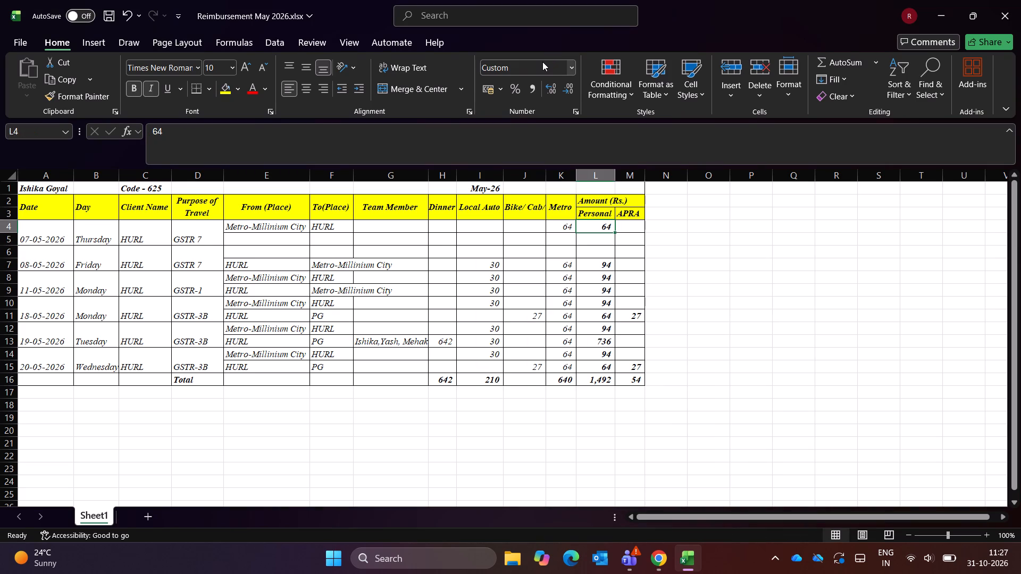
key(Down)
key(Down)
key(Up)
key(Up)
key(Left)
key(shift+Right)
key(ctrl+shift+Down)
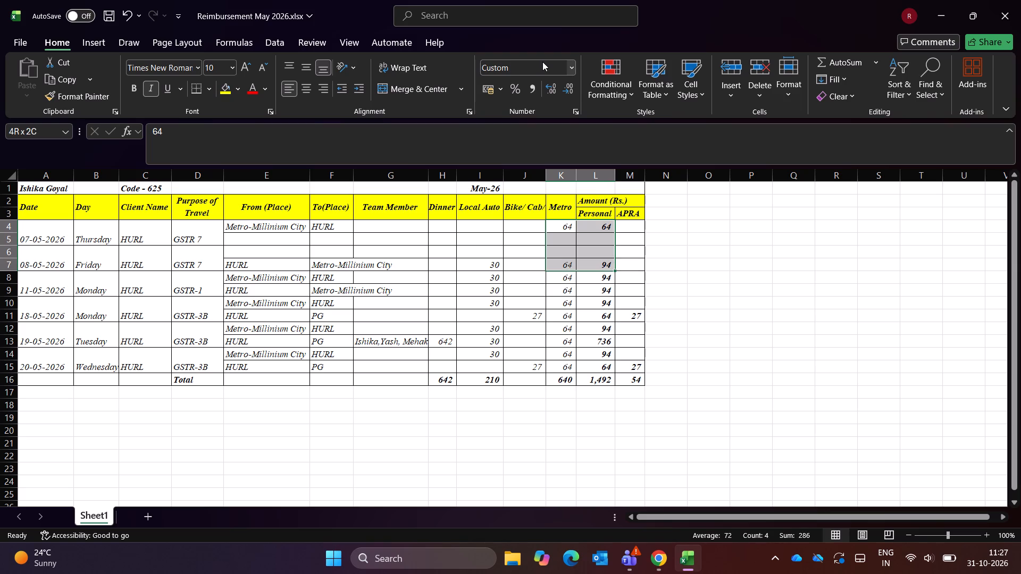
key(shift+Down)
key(shift+Down)
key(shift+Down)
key(shift+Down)
key(shift+Down)
key(shift+Down)
key(shift+Down)
key(shift+Down)
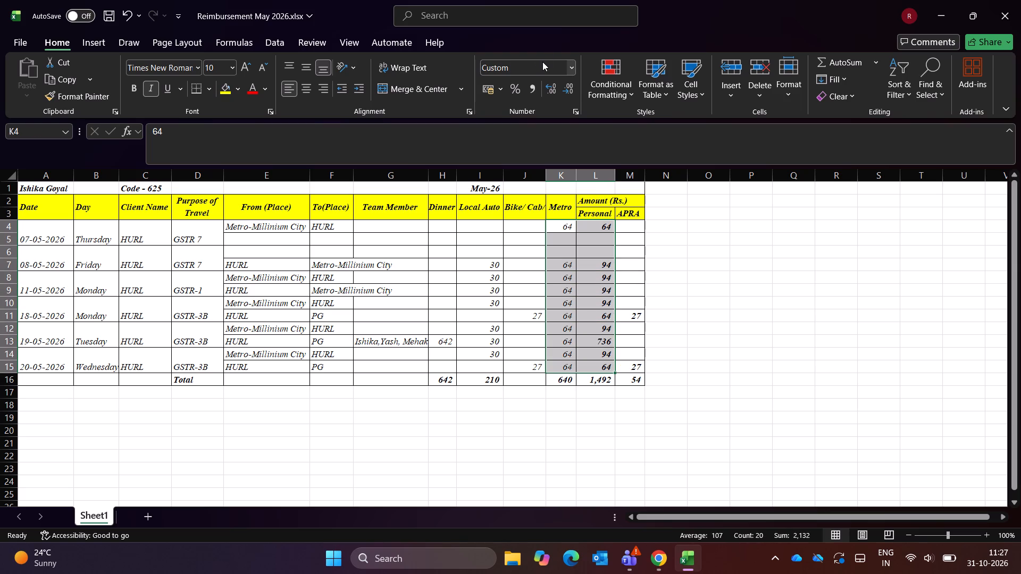
key(Delete)
Clear the Dinner, Local Auto and Bike/Cab amounts in rows 6 to 15 (H6:J15), leaving the Total row in place.
key(Escape)
key(Left)
key(Left)
key(Left)
key(Down)
key(Right)
key(Down)
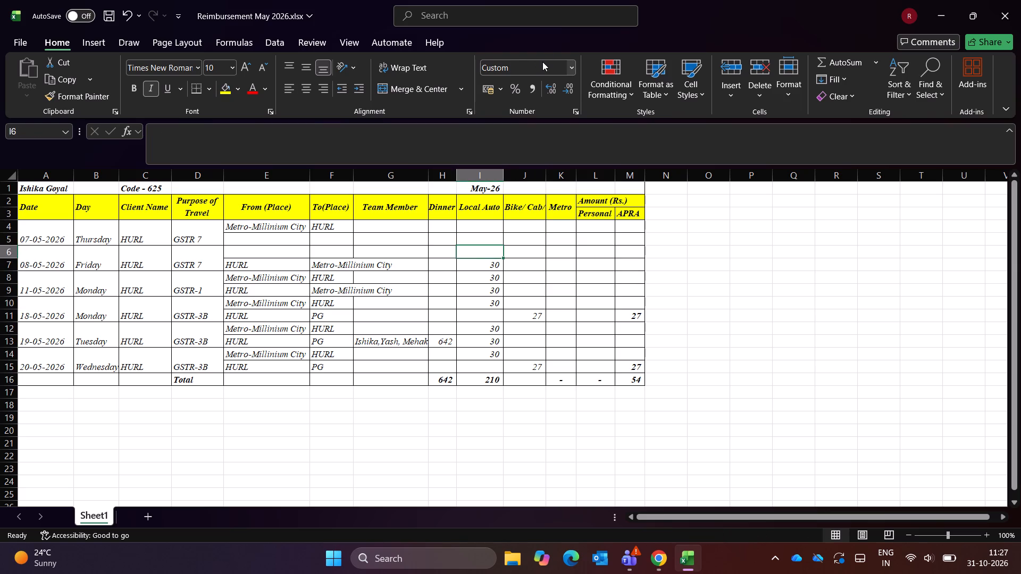
key(Down)
key(Down)
key(Up)
key(Up)
key(shift+Down)
key(shift+Down)
key(shift+Down)
key(shift+Down)
key(Left)
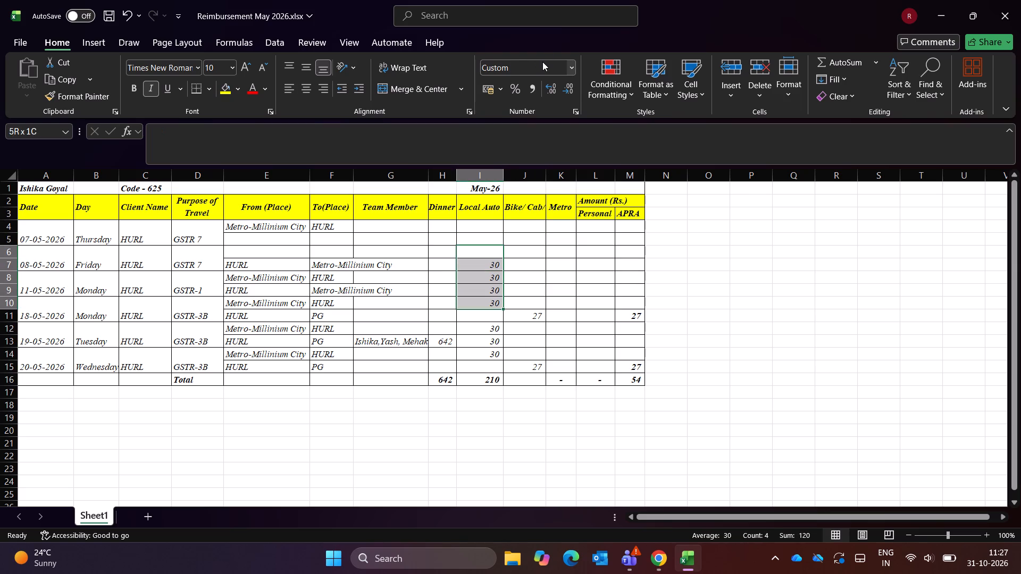
key(shift+Down)
key(shift+Down)
key(shift+Right)
key(shift+Down)
key(shift+Right)
key(shift+Down)
key(shift+Down)
key(shift+Down)
key(shift+Down)
key(shift+Down)
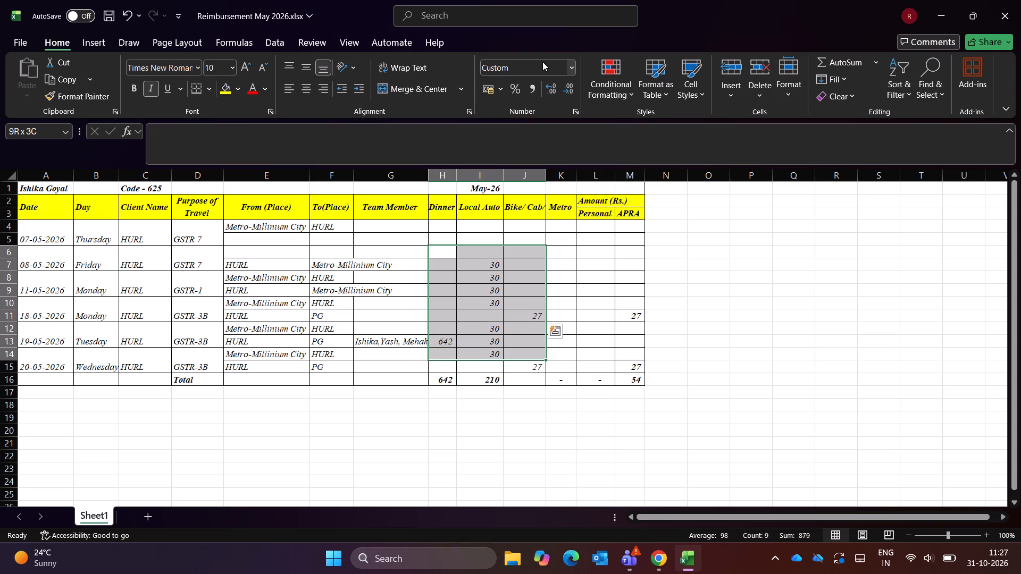
key(shift+Down)
key(shift+Down)
key(shift+Up)
key(Delete)
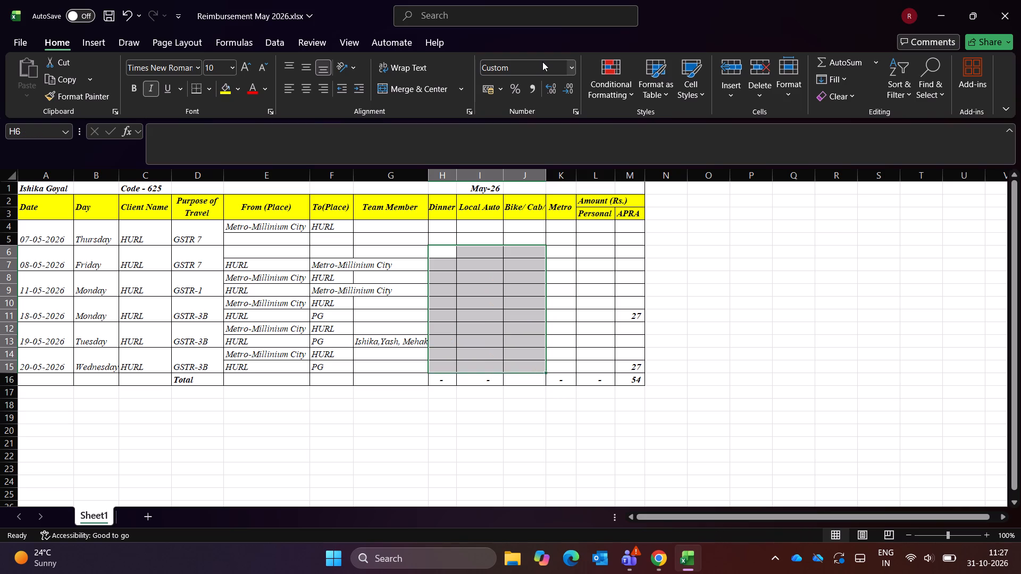
Clear the APRA amount for 18-05-2026 in cell M11.
key(Left)
key(Right)
key(Right)
key(Right)
key(Right)
key(Right)
key(Down)
key(Down)
key(Right)
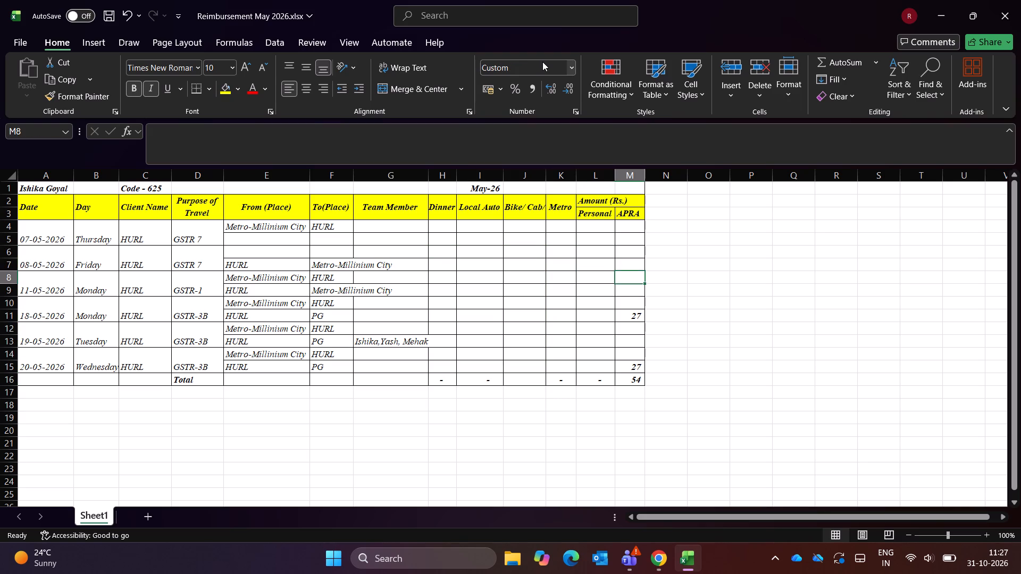
key(Down)
key(Down)
key(Down)
key(Down)
key(Up)
key(Delete)
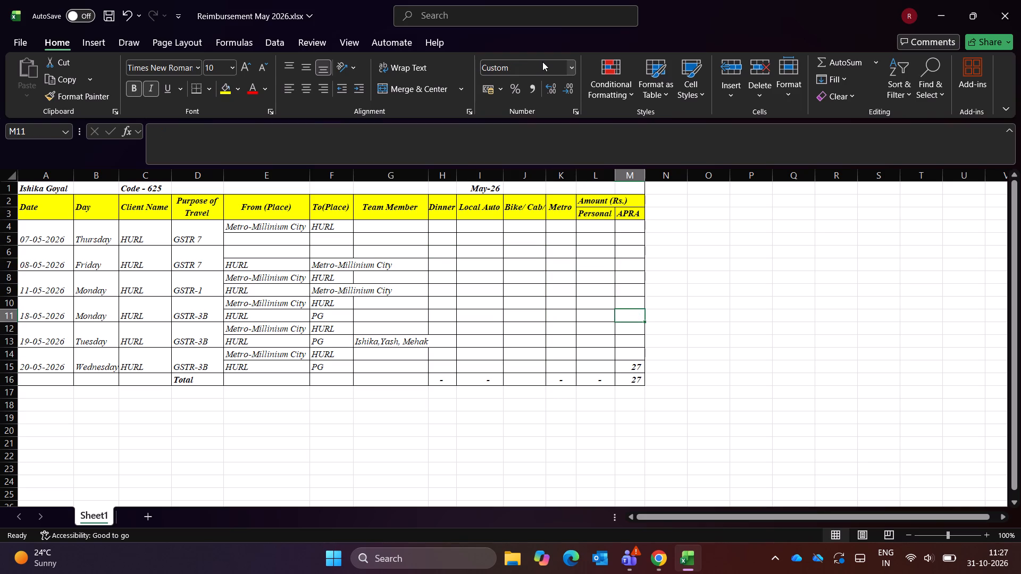
Clear the APRA amount for 20-05-2026 in cell M15.
key(Left)
key(Down)
key(Down)
key(Down)
key(Right)
key(Down)
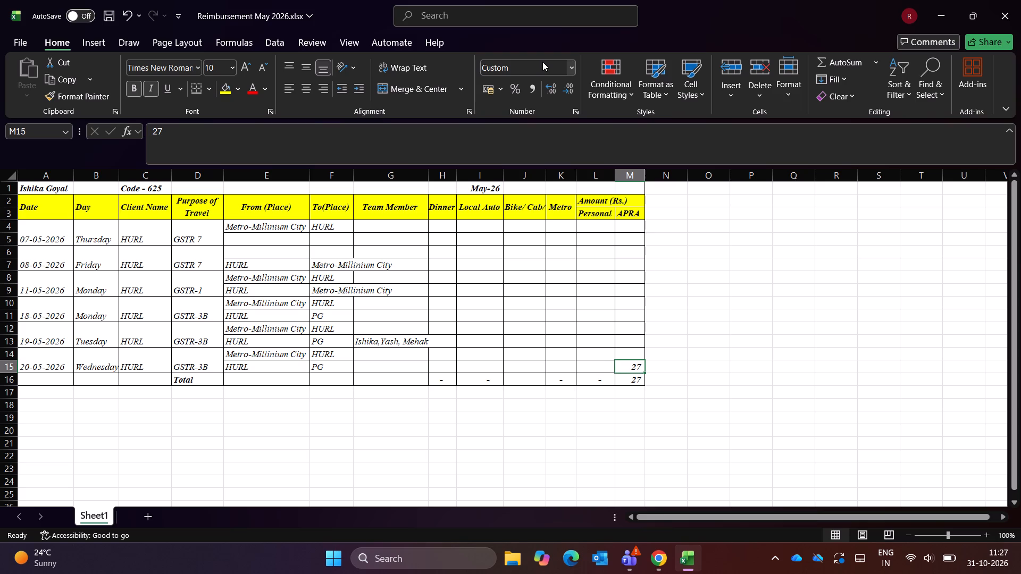
key(Left)
key(Left)
key(Right)
key(Right)
key(Delete)
Clear the To(Place) entry for 07-05-2026 in cell F4.
key(Left)
key(Left)
key(Left)
key(Left)
key(Left)
key(Left)
key(Left)
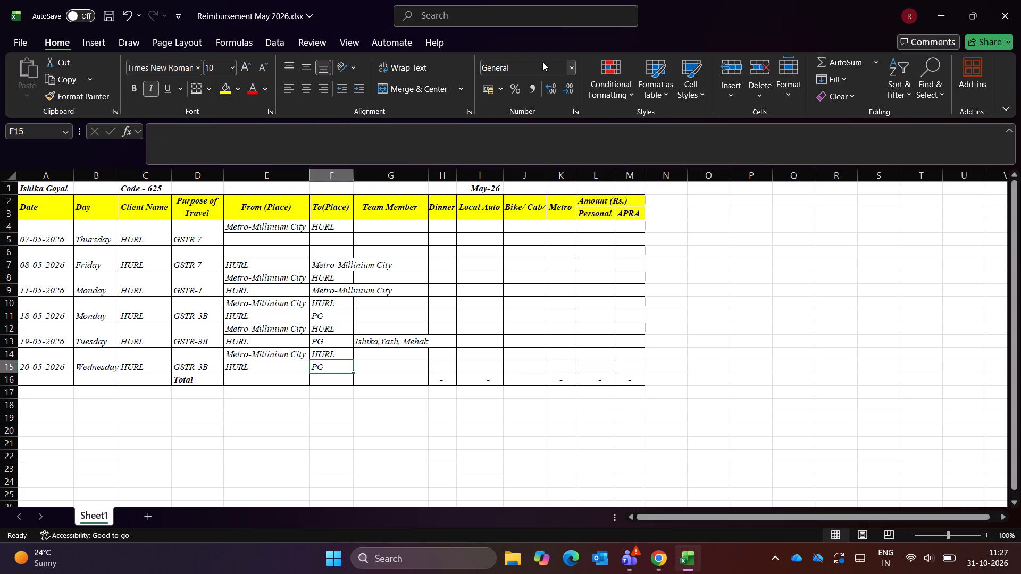
key(ctrl+Up)
key(ctrl+Up)
key(Down)
key(Down)
key(Up)
key(Up)
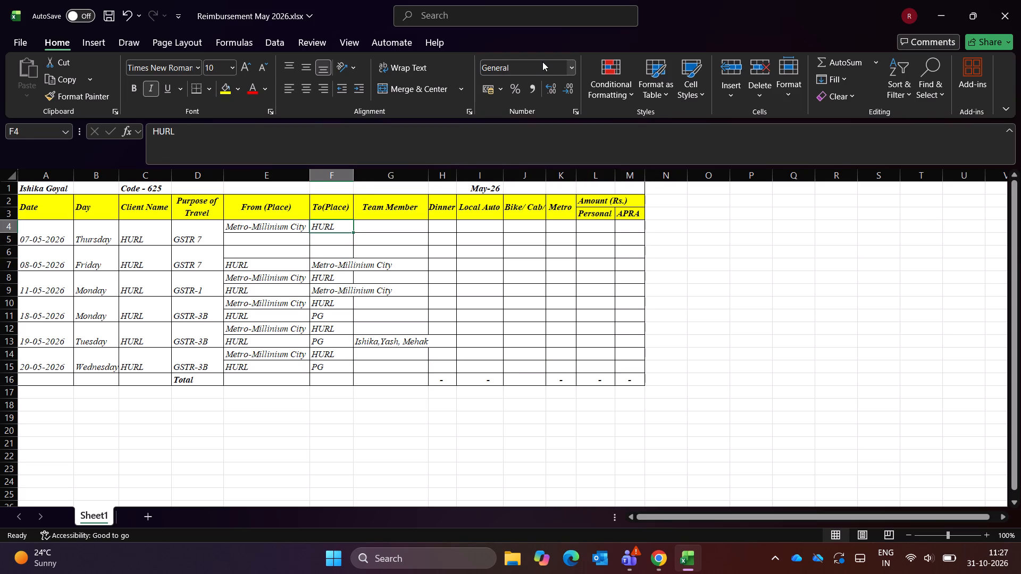
key(Delete)
Clear the remaining To(Place) entries in rows 7 to 15 (F7:F15).
key(Down)
key(Down)
key(Down)
key(Down)
key(Up)
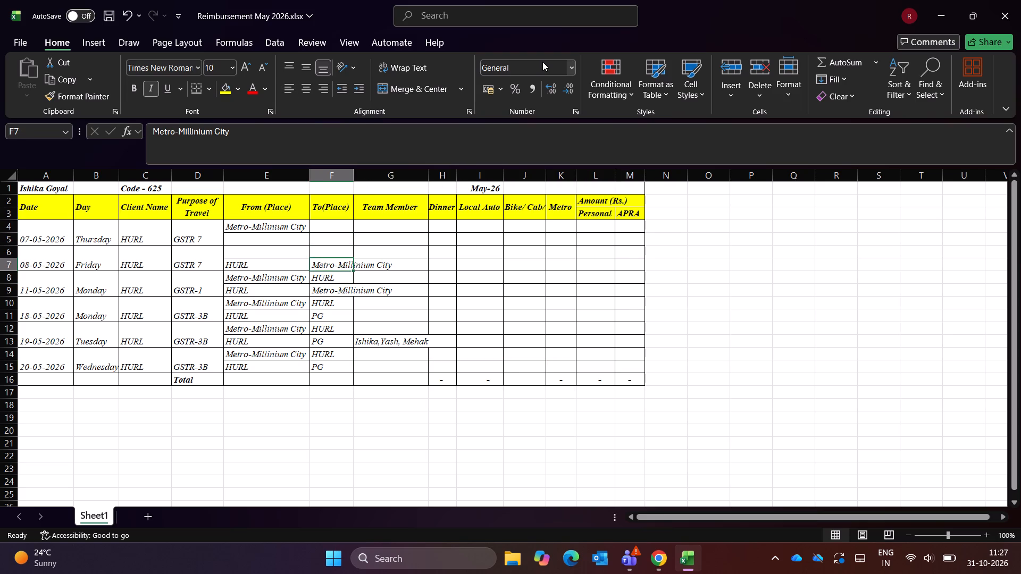
key(shift+Down)
key(shift+Down)
key(shift+Down)
key(shift+Down)
key(shift+Down)
key(shift+Down)
key(shift+Down)
key(shift+Down)
key(Delete)
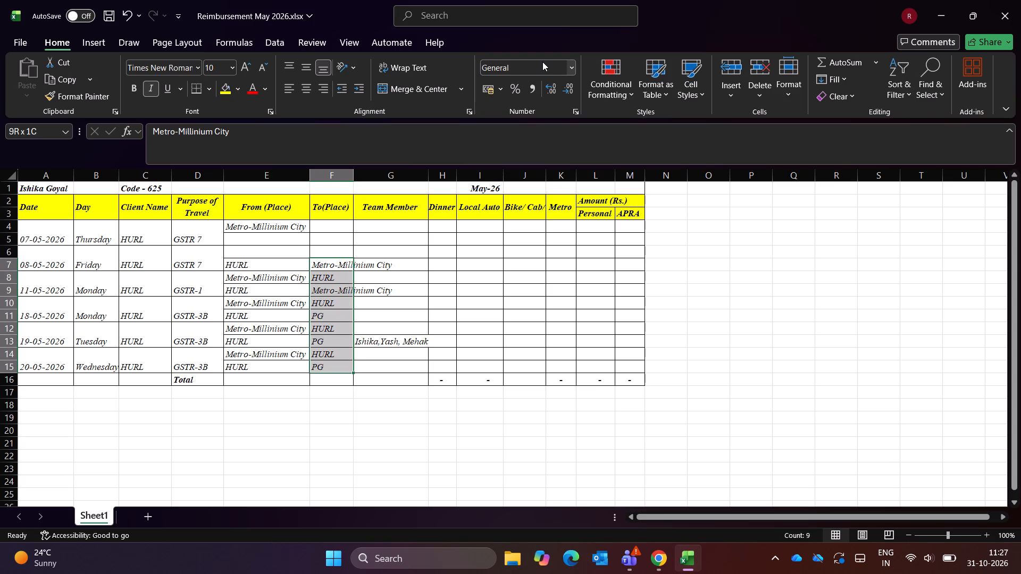
Clear all the From (Place) entries in rows 4 to 15 (E4:E15).
key(Left)
key(ctrl+Up)
key(shift+Down)
key(shift+Down)
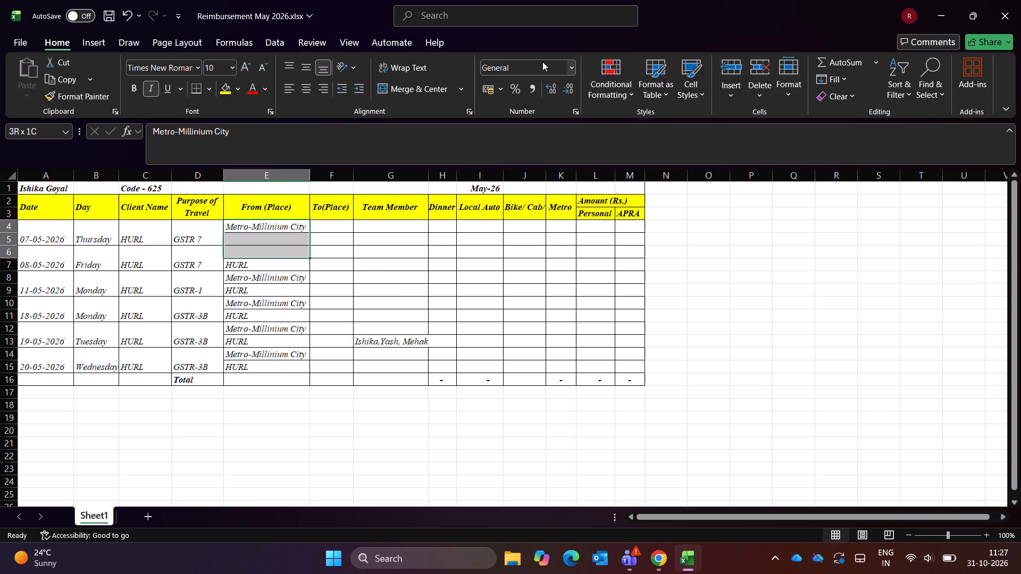
key(ctrl+shift+Down)
key(ctrl+shift+Down)
key(shift+Down)
key(shift+Up)
key(Delete)
key(Delete)
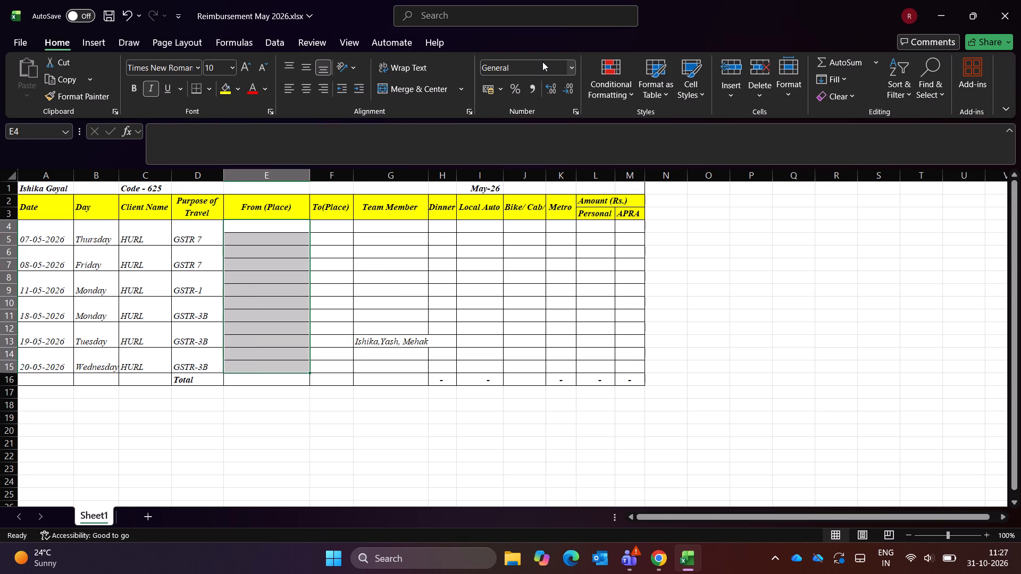
Clear all the Client Name entries in rows 4 to 15 (C4:C15).
key(ctrl+Left)
key(ctrl+Left)
key(Right)
key(Right)
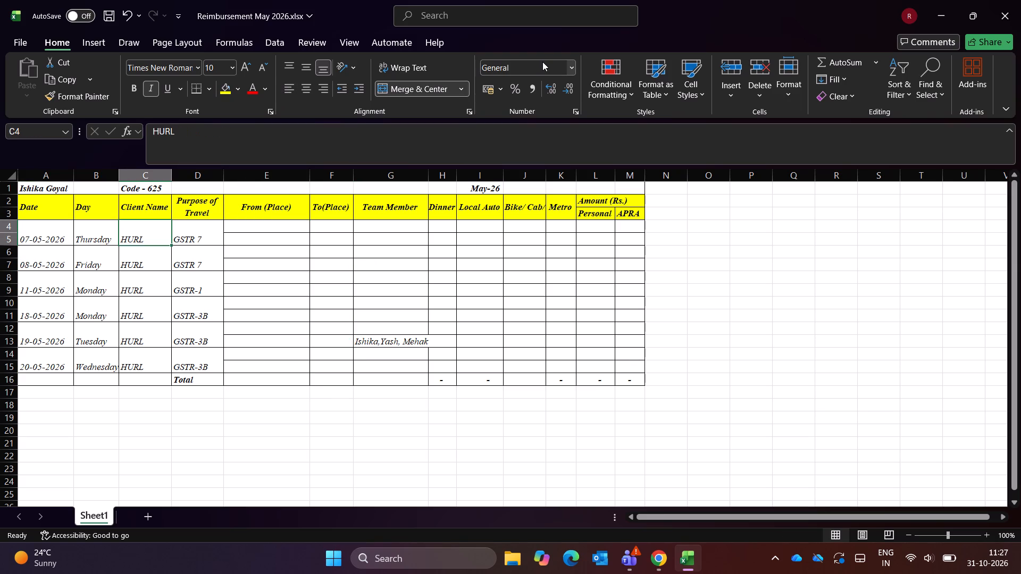
key(ctrl+shift+Down)
key(ctrl+shift+Down)
key(shift+Down)
key(shift+Down)
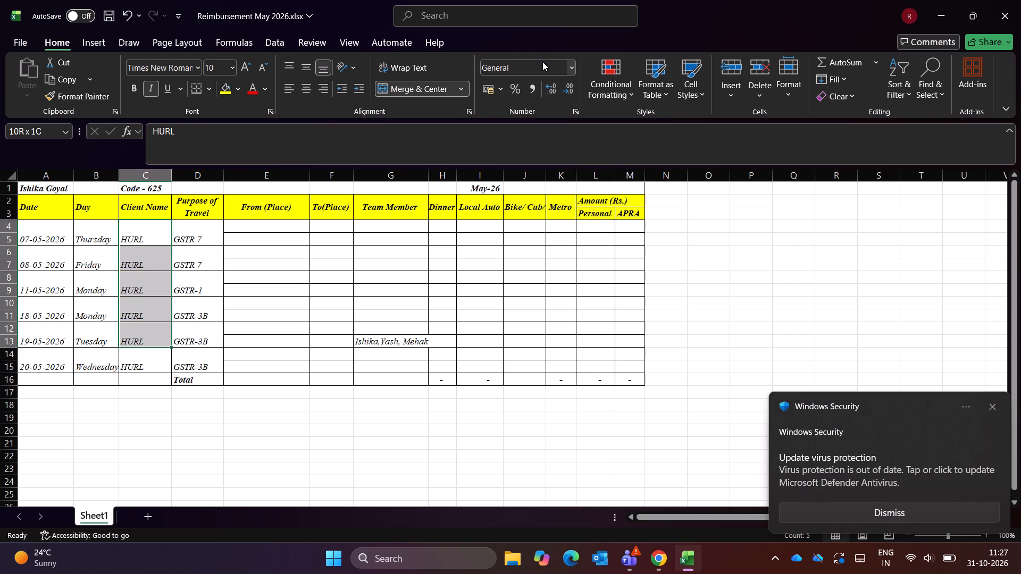
key(shift+Down)
key(Delete)
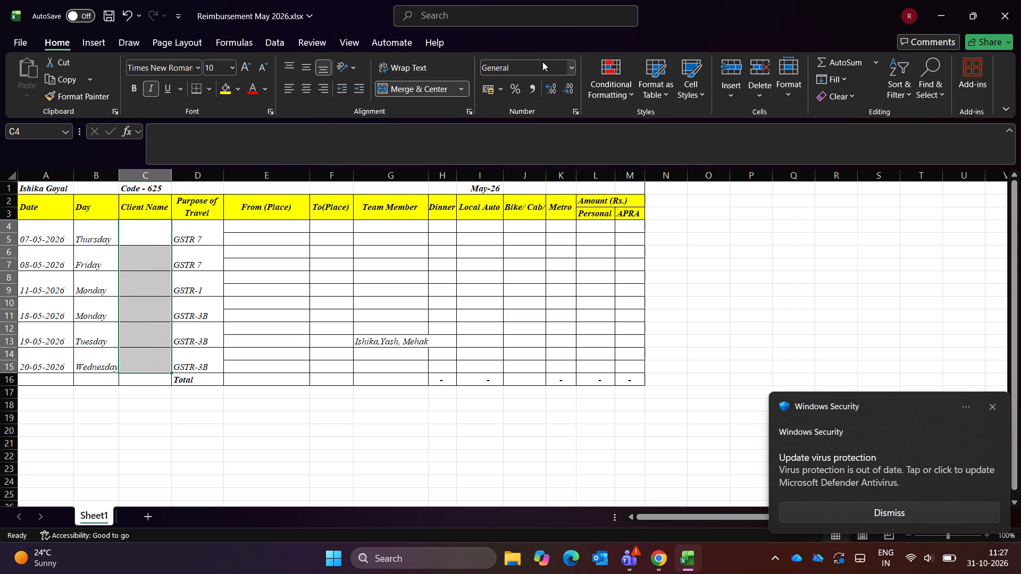
Clear all the Purpose of Travel entries in rows 4 to 15 (D4:D15), leaving the Total label.
key(Right)
key(shift+Down)
key(shift+Down)
key(shift+Down)
key(shift+Down)
key(shift+Down)
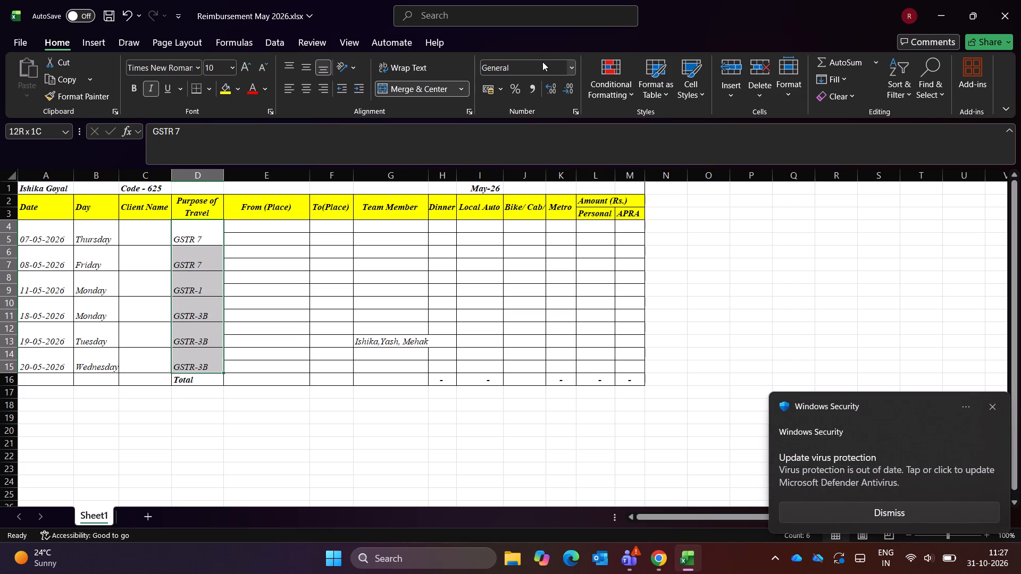
key(Delete)
Clear the Team Member entry for 19-05-2026 in cell G13.
key(Right)
key(Right)
key(Down)
key(Down)
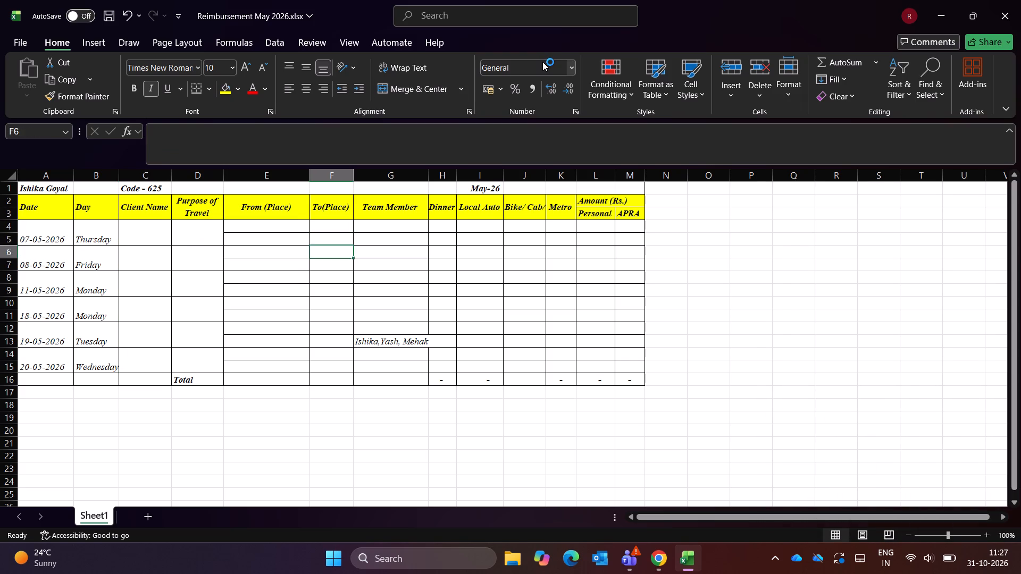
key(Down)
key(Right)
key(Down)
key(Down)
key(Down)
key(Down)
key(Down)
key(Down)
key(Delete)
Clear all the Day entries in rows 4 to 15 (B4:B15).
key(ctrl+Left)
key(ctrl+Left)
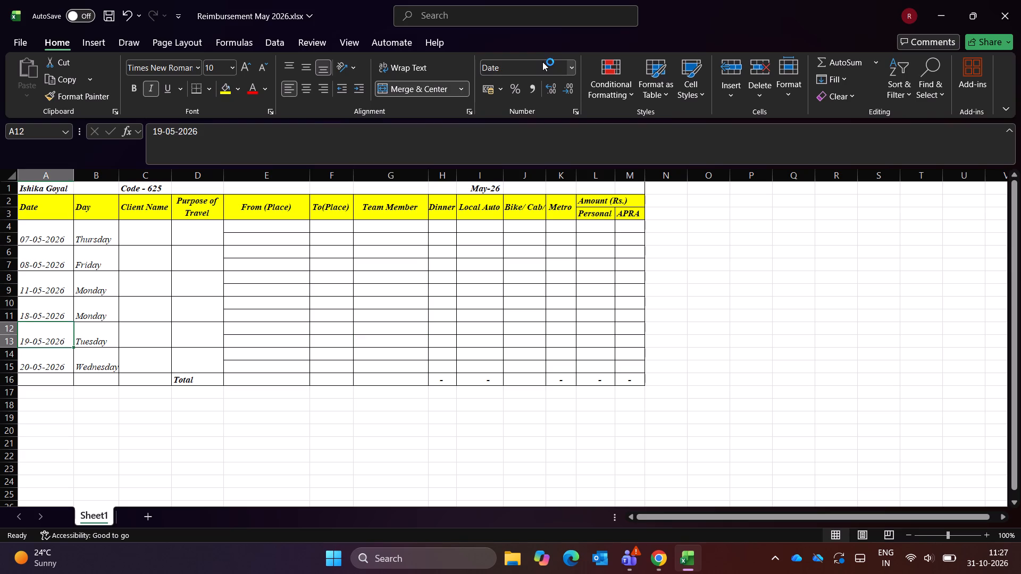
key(Right)
key(Right)
key(Up)
key(Up)
key(Up)
key(Left)
key(Up)
key(shift+Down)
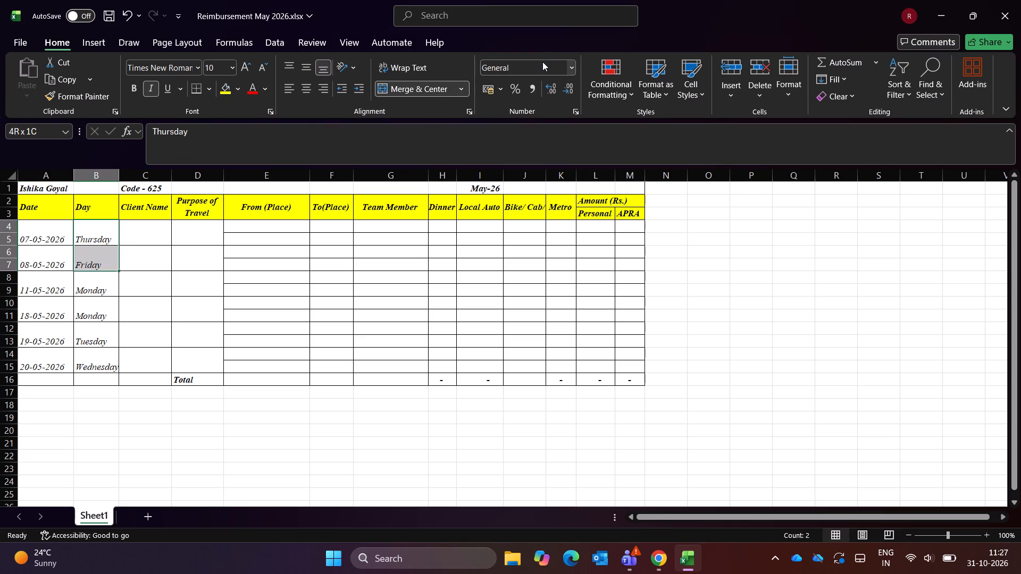
key(shift+Down)
key(shift+Down)
key(shift+Down)
key(shift+Down)
key(Delete)
Clear all the Date entries in rows 4 to 15 (A4:A15).
key(Left)
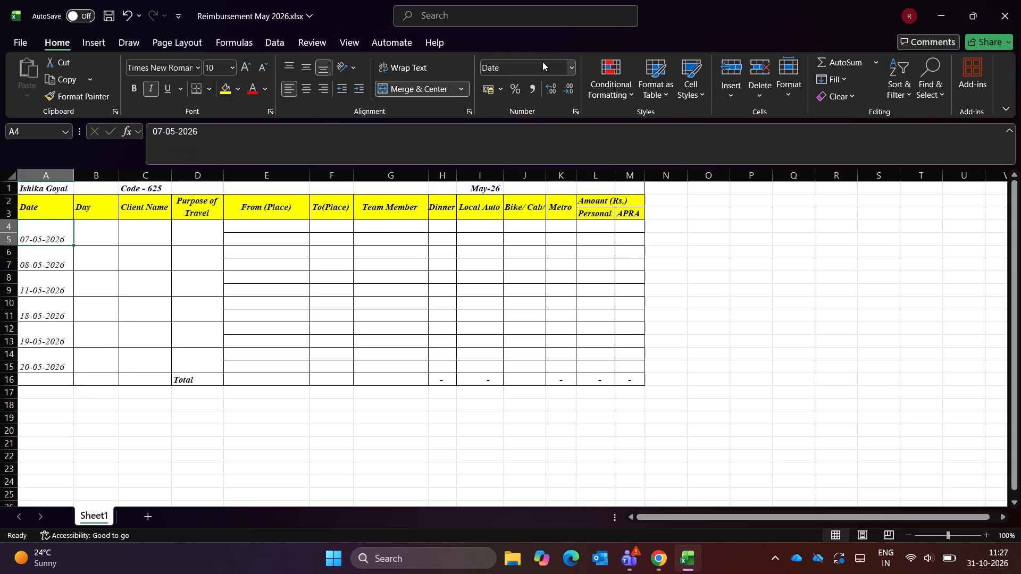
key(shift+Down)
key(shift+Down)
key(shift+Down)
key(shift+Down)
key(shift+Down)
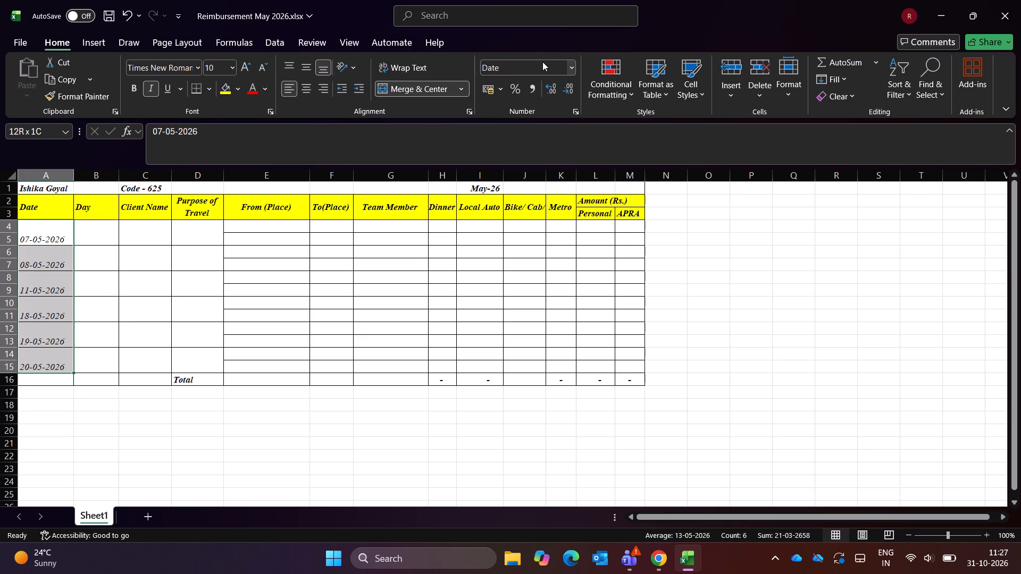
key(Delete)
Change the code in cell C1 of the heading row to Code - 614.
key(ctrl+Up)
key(Up)
key(Up)
key(Right)
key(Right)
key(Right)
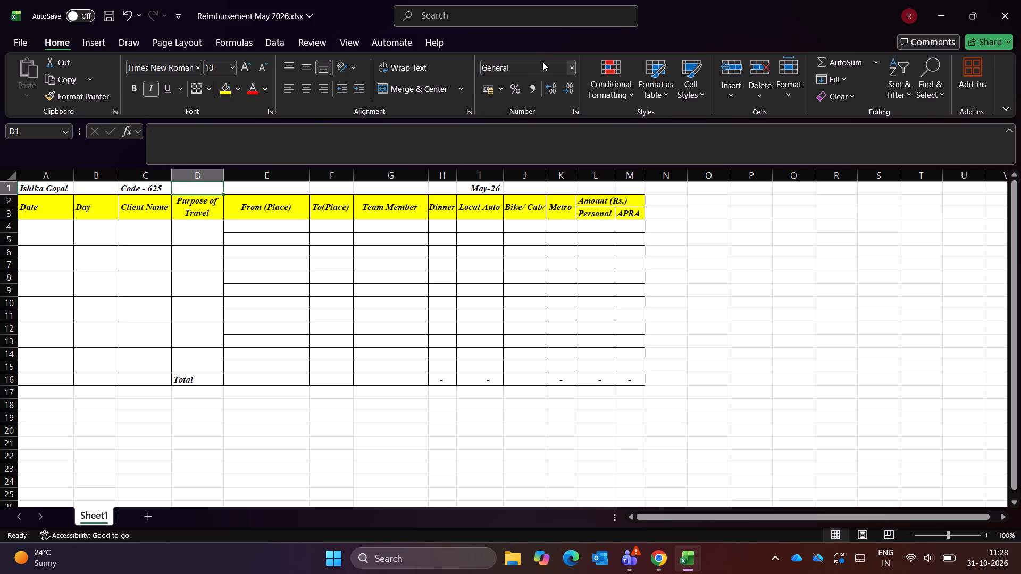
key(Left)
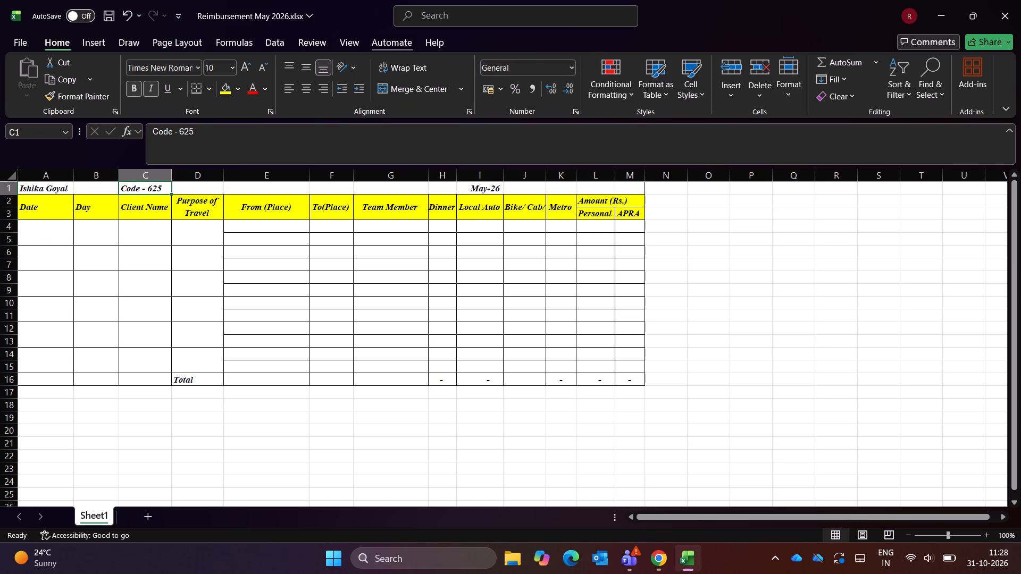
click(232, 145)
key(BackSpace)
key(BackSpace)
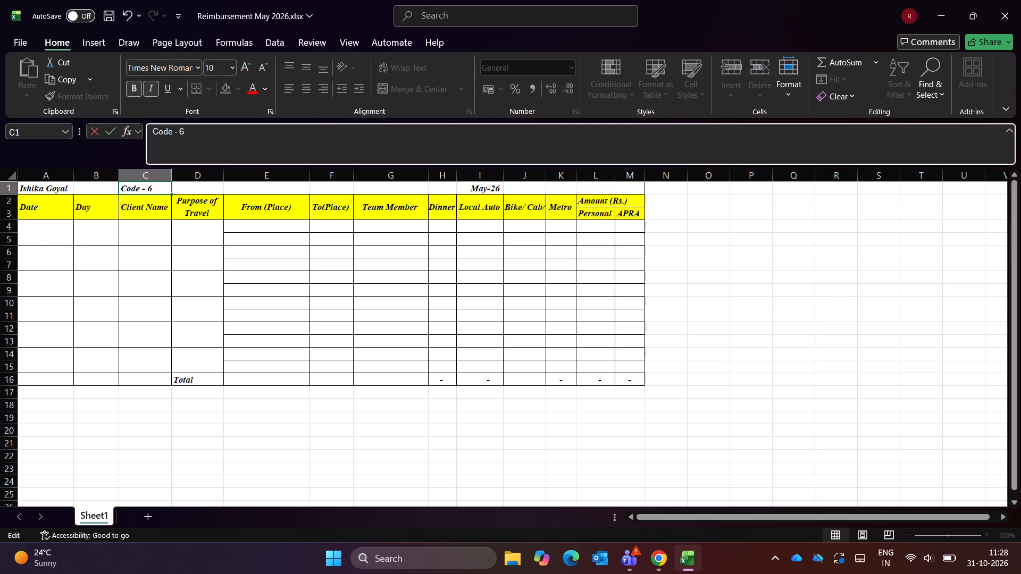
text(14)
key(Return)
Change the month date in cell I1 of the heading row to 01-10-2026.
key(Down)
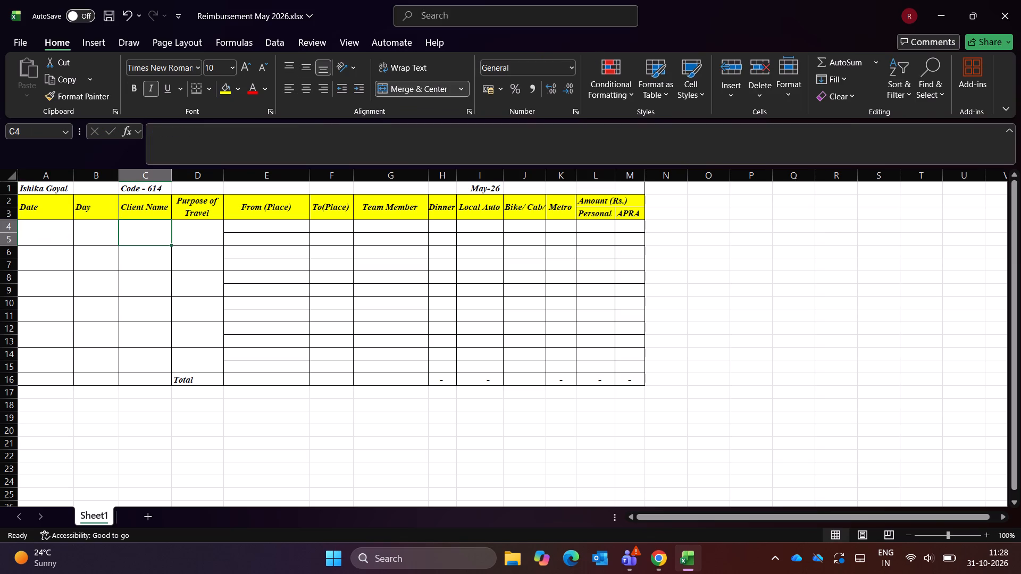
key(Up)
key(Up)
key(Right)
key(Right)
key(Right)
key(Right)
key(Right)
key(Right)
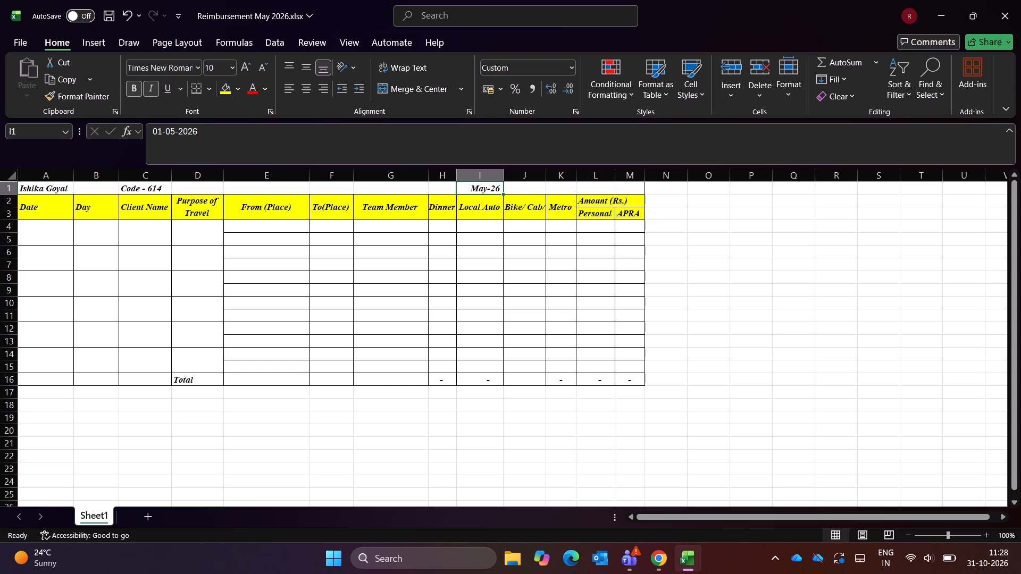
click(173, 139)
key(BackSpace)
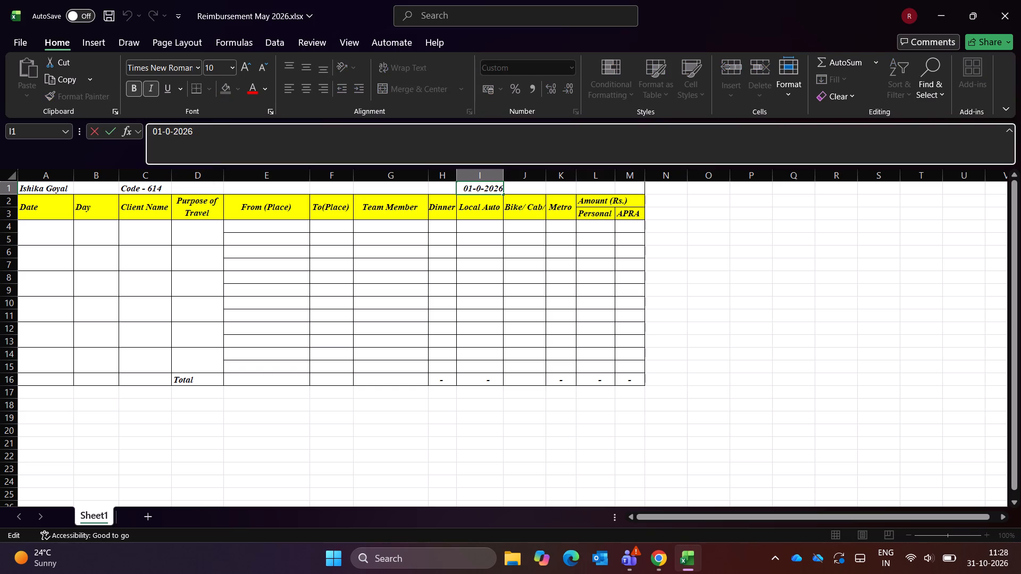
key(BackSpace)
text(10)
key(Return)
Enter 64 as the Metro amount in cell K4 of the first travel entry.
key(Down)
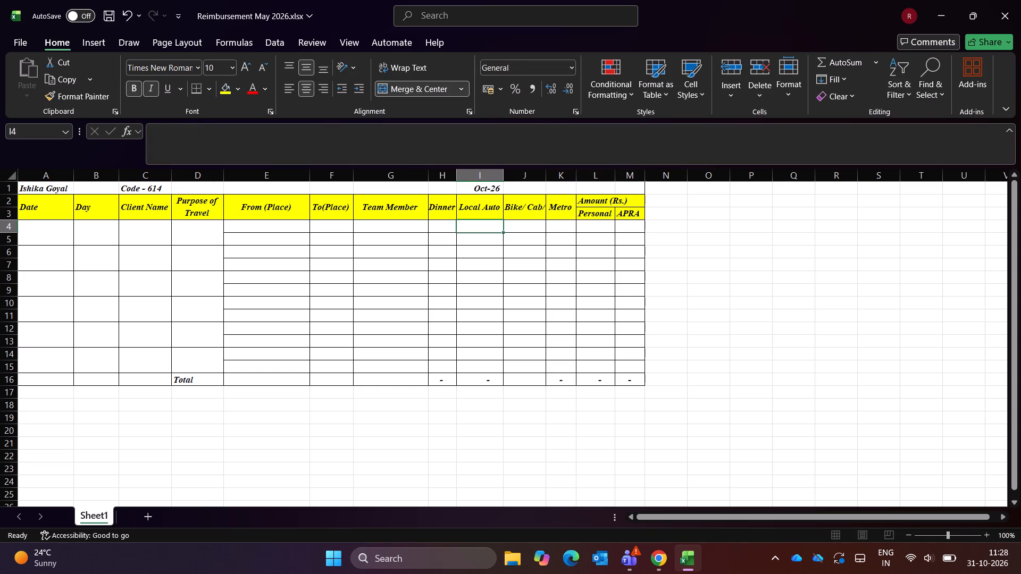
key(Right)
key(Right)
key(Right)
key(ctrl+Left)
key(ctrl+Left)
key(ctrl+Left)
key(ctrl+Left)
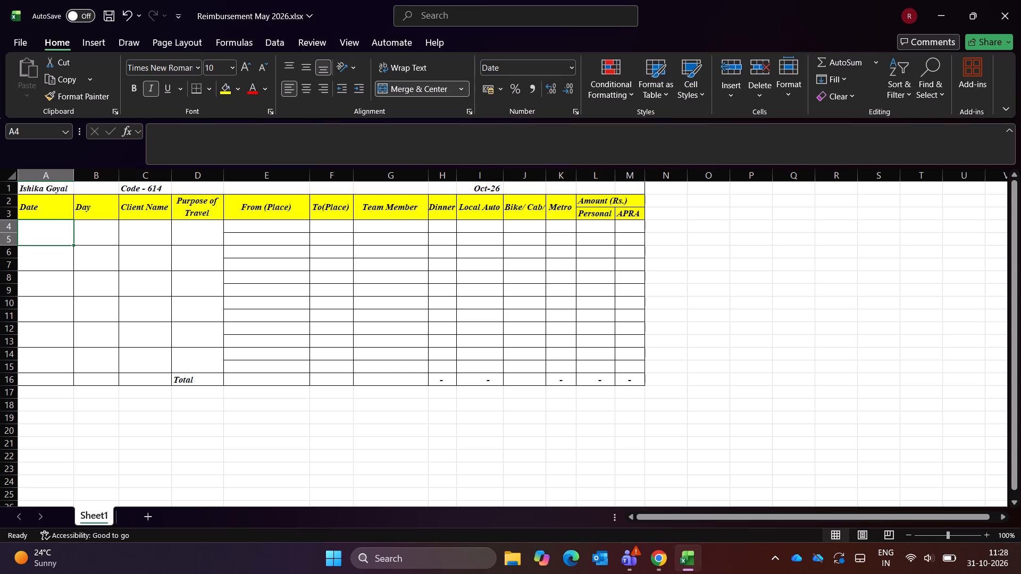
key(Right)
key(Right)
key(Right)
key(Right)
key(Right)
key(Right)
key(Right)
key(Right)
key(Right)
key(Right)
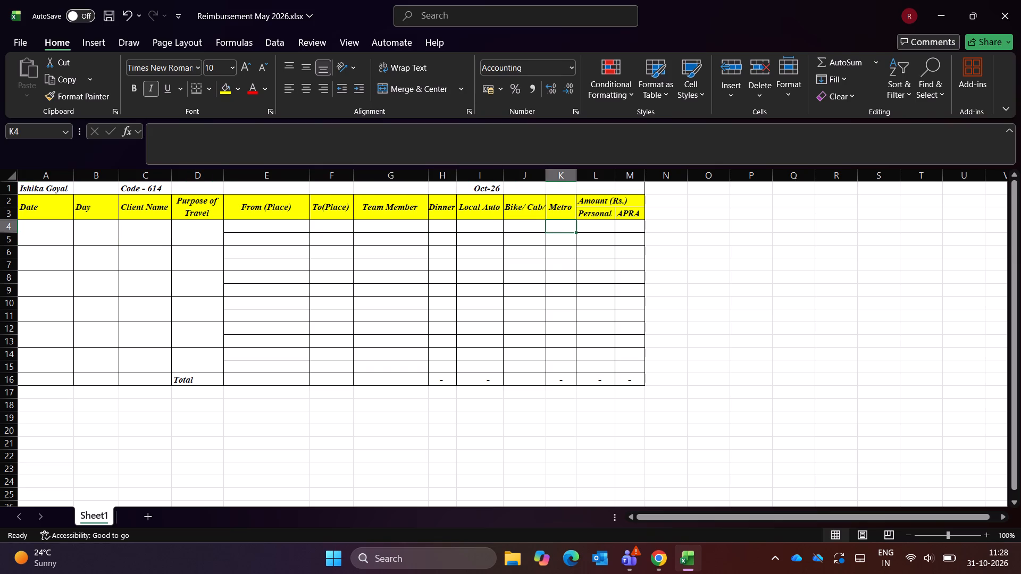
text(64)
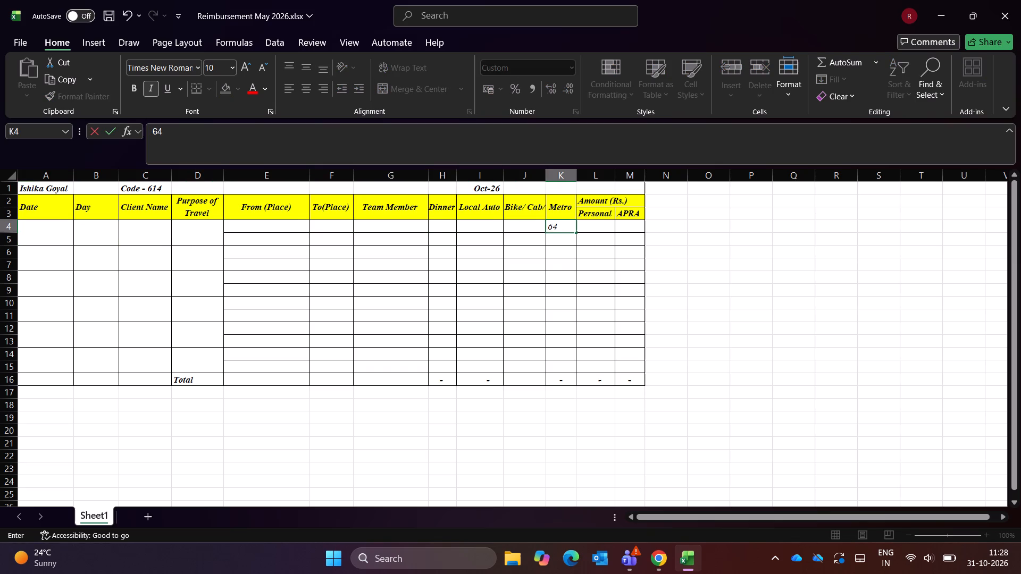
key(Left)
Enter "Millenium city metro" as the From (Place) in cell E4 of the first travel entry.
key(Left)
key(Left)
key(Left)
key(Right)
key(Right)
key(Right)
key(Right)
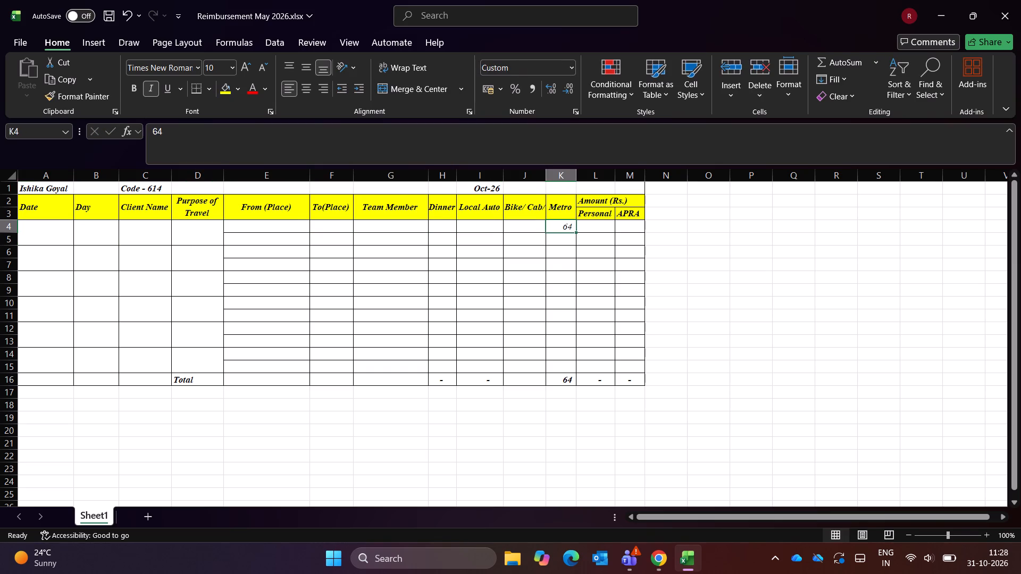
key(Right)
key(Left)
key(Left)
key(Left)
key(ctrl+Left)
key(Right)
key(Right)
key(Right)
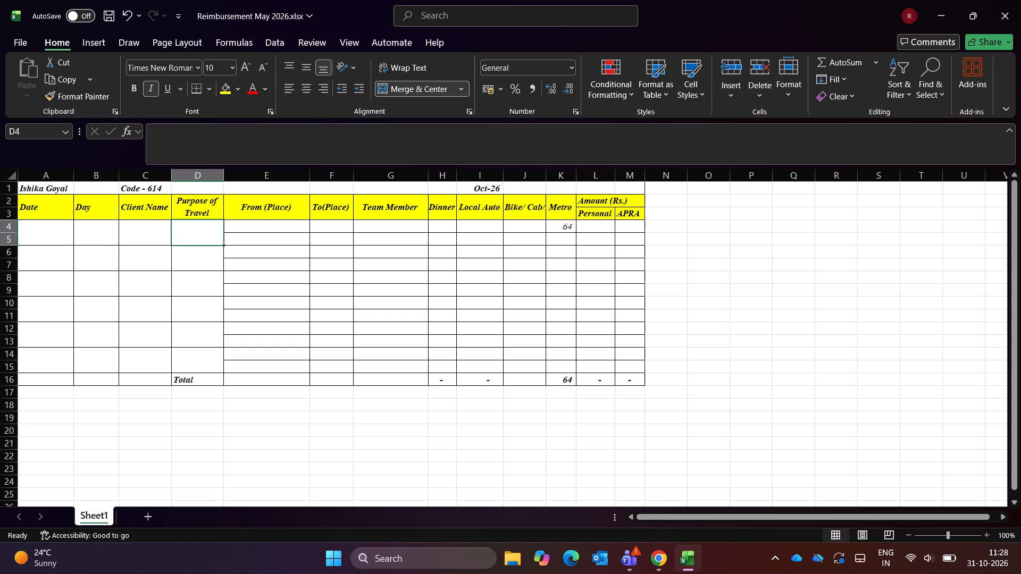
key(Right)
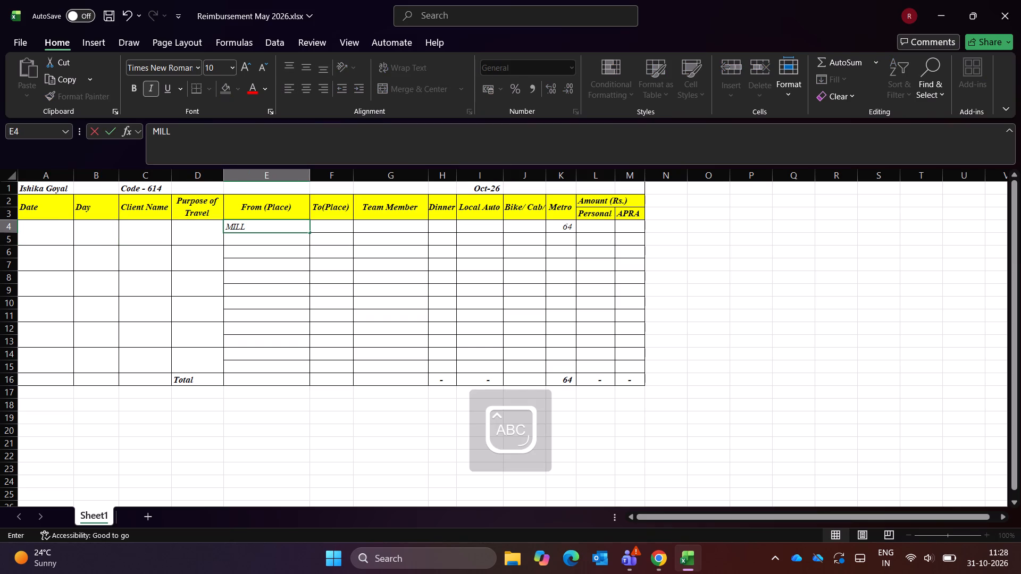
key(BackSpace)
key(BackSpace)
key(BackSpace)
text(ium)
key(space)
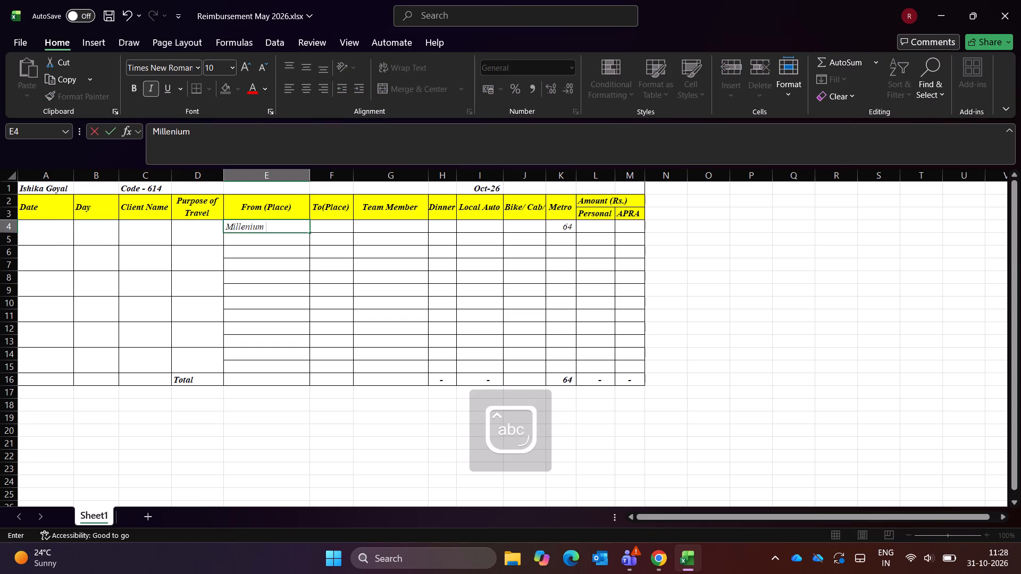
text(city metro)
key(Return)
Enter HURL as the To(Place) in cell F4 of the first travel entry.
key(Up)
key(Right)
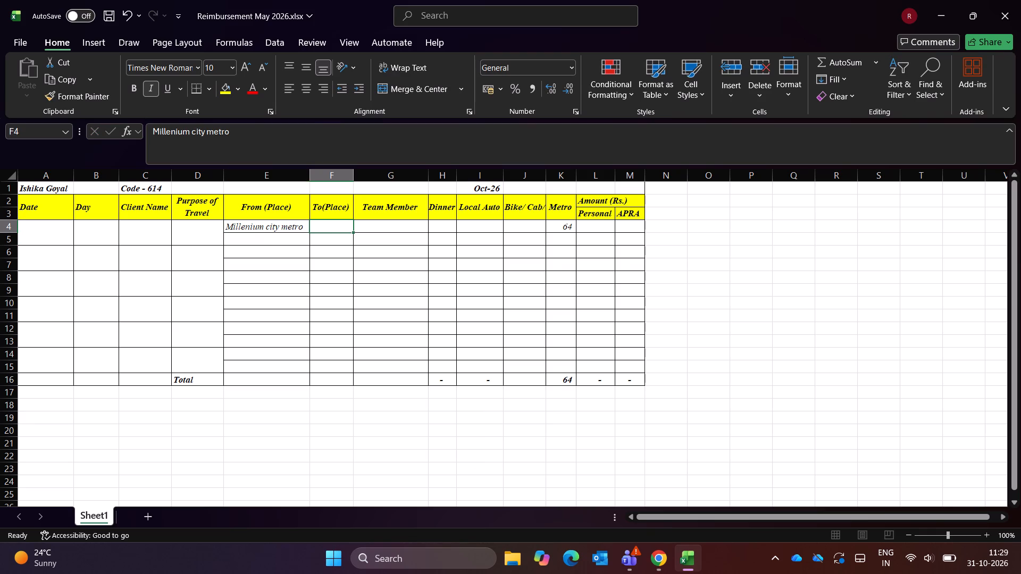
key(Return)
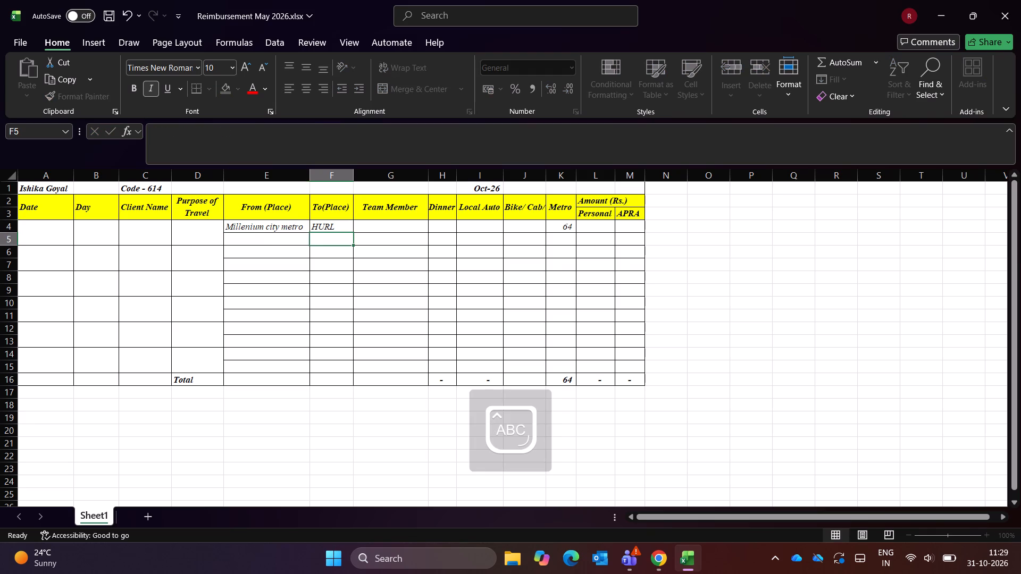
Enter HURL as the Client Name in cell C4 of the first travel entry.
key(Up)
key(Left)
key(Left)
key(Left)
text(HURL)
key(Return)
key(Up)
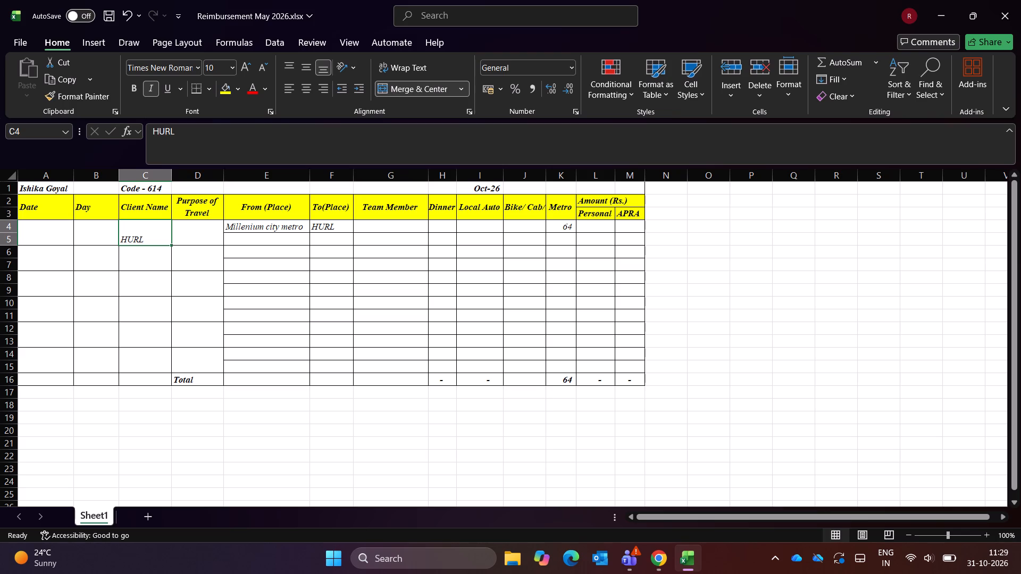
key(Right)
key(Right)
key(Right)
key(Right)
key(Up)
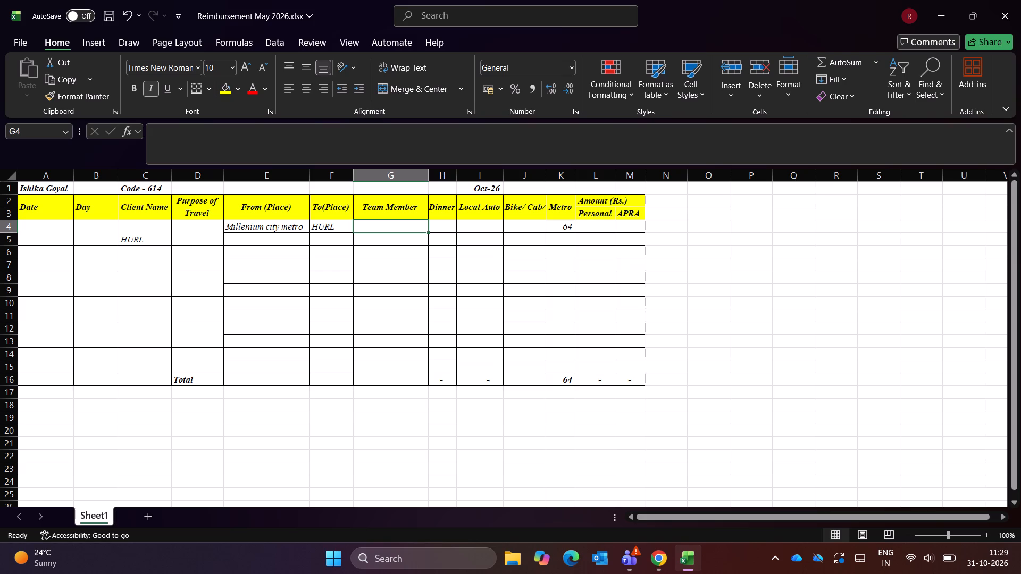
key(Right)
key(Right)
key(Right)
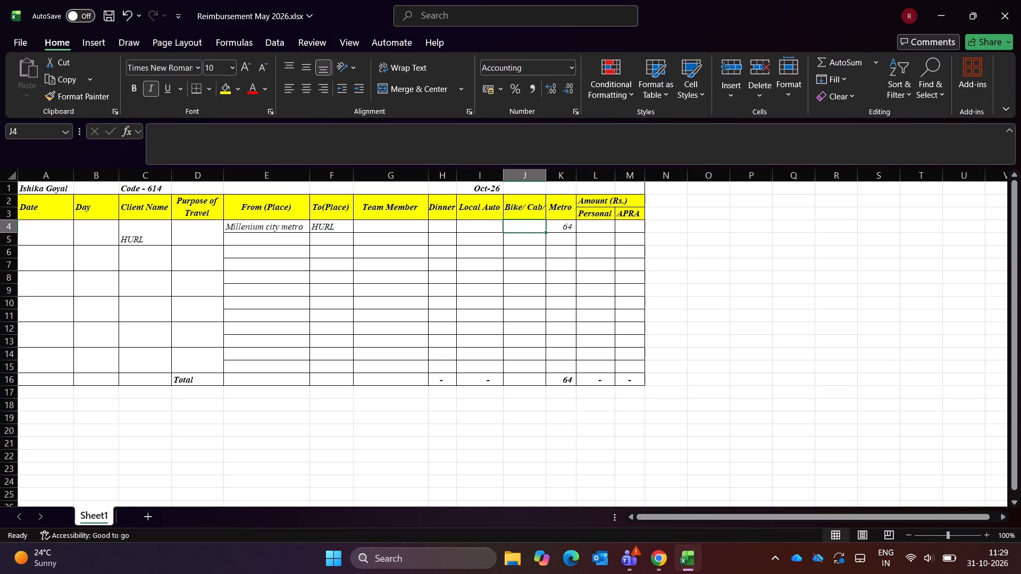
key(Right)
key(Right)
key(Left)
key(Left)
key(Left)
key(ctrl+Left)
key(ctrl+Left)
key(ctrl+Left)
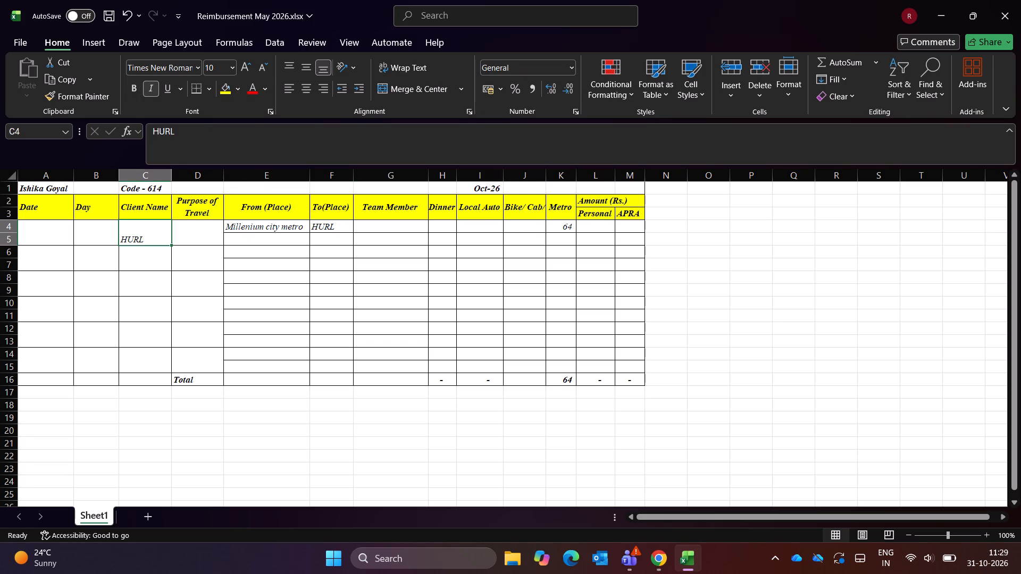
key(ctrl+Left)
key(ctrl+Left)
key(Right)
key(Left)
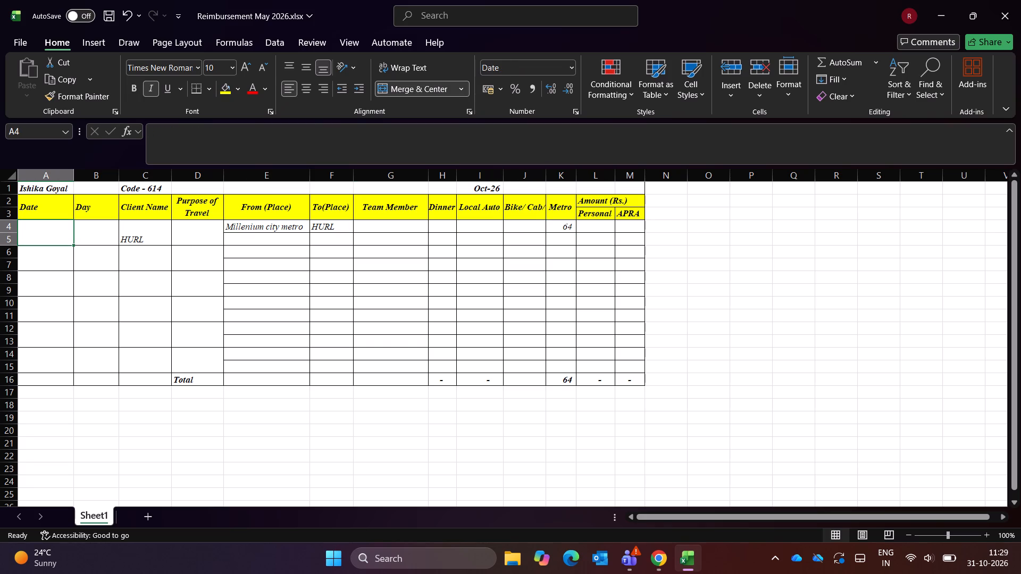
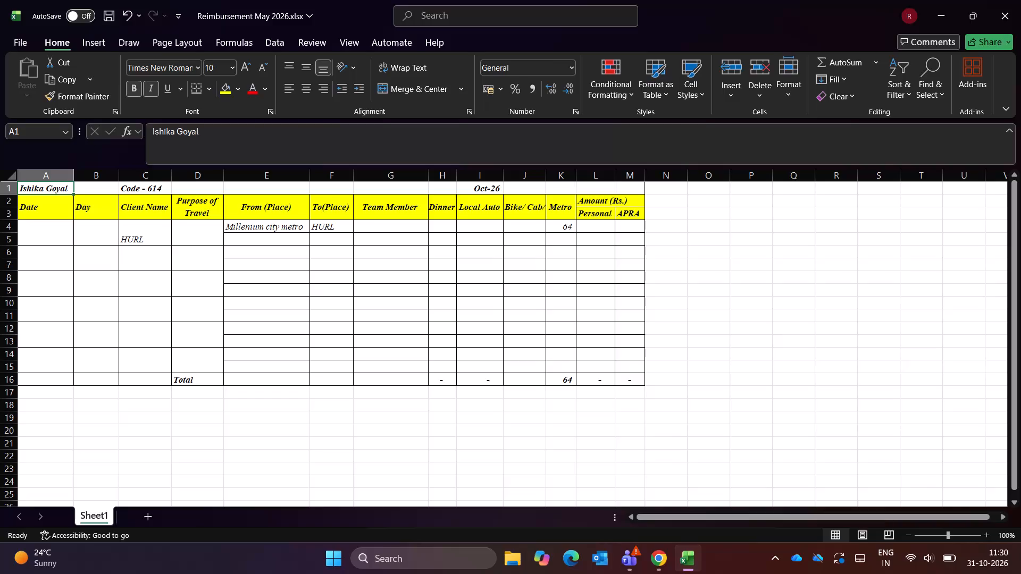
Replace the employee name in heading cell A1 with the new claimant's full name.
click(210, 133)
key(ctrl+BackSpace)
key(ctrl+BackSpace)
key(ctrl+BackSpace)
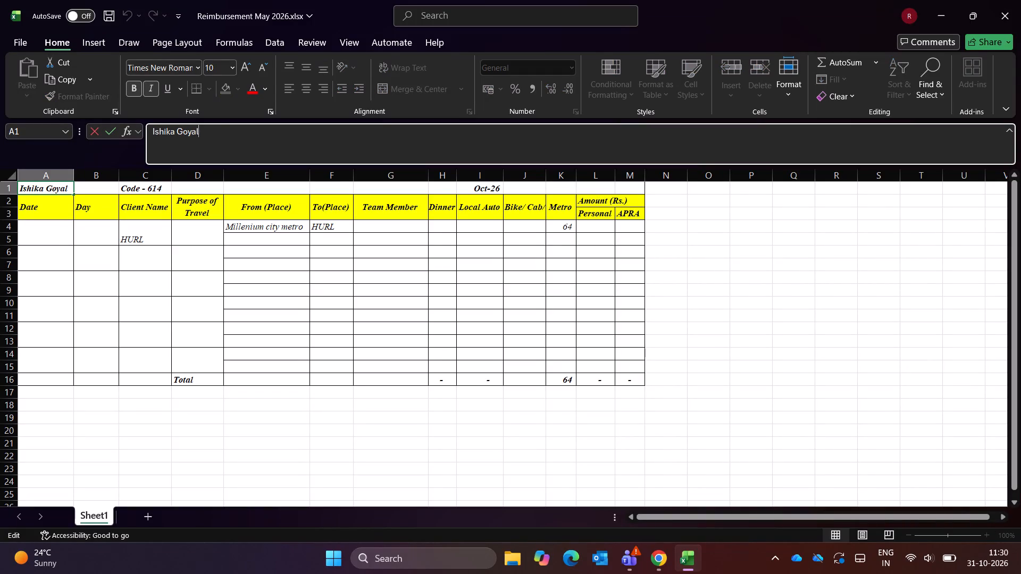
key(BackSpace)
key(BackSpace)
key(BackSpace)
key(BackSpace)
key(BackSpace)
key(BackSpace)
key(BackSpace)
key(BackSpace)
key(BackSpace)
key(BackSpace)
key(BackSpace)
key(BackSpace)
key(BackSpace)
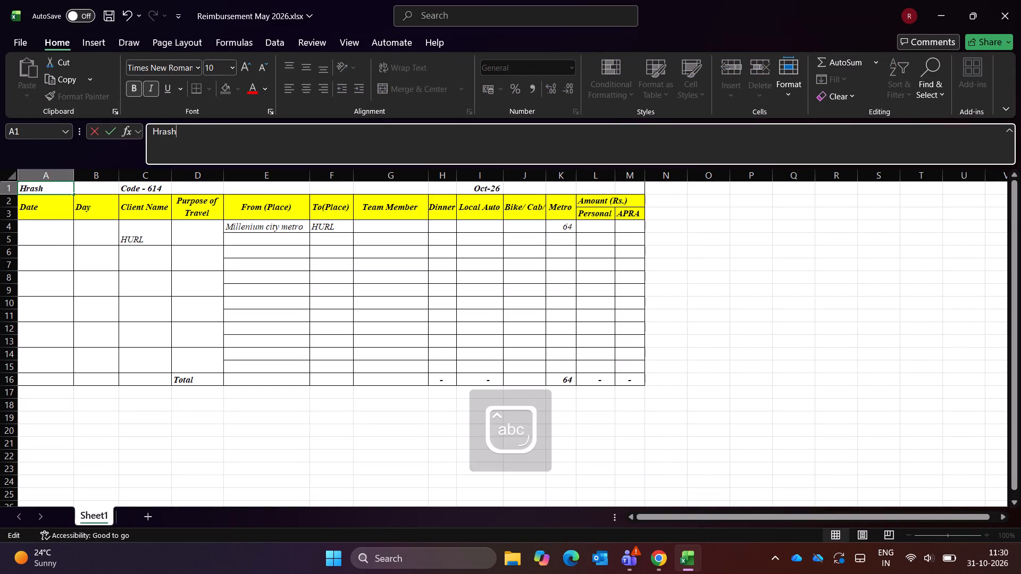
key(BackSpace)
key(BackSpace)
key(BackSpace)
key(BackSpace)
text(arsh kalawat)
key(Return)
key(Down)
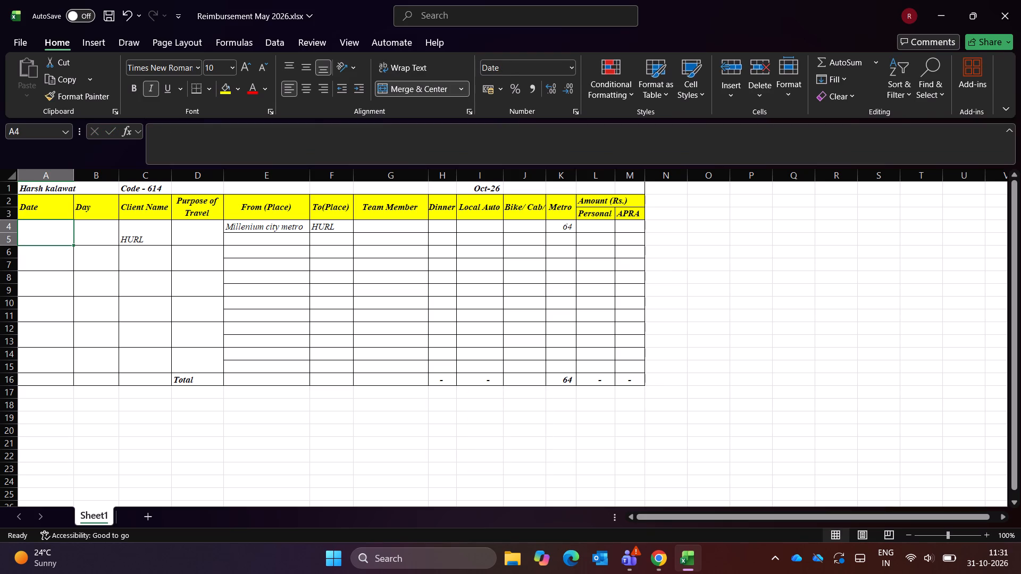
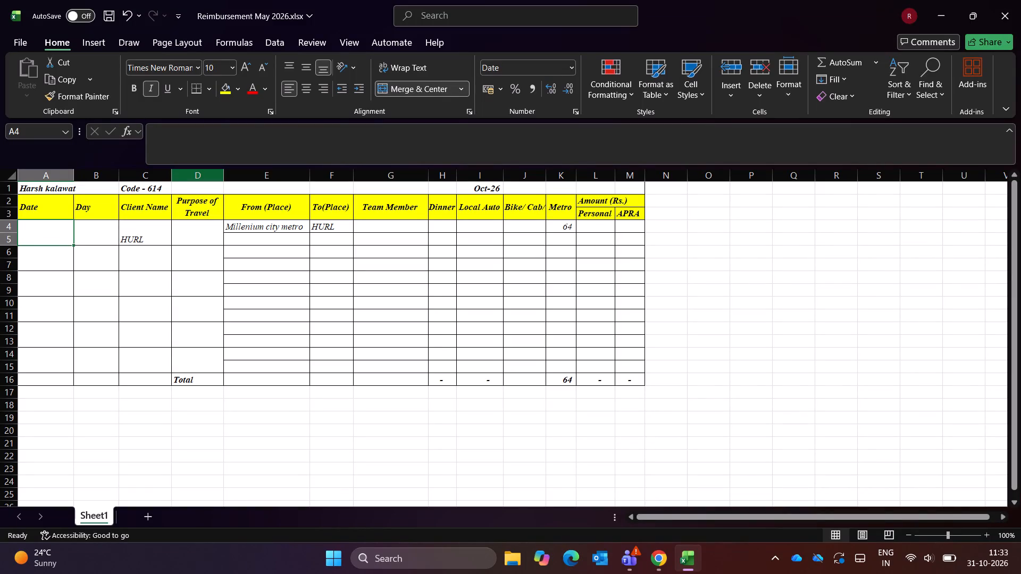
Enter the date 09-07-26 and the day Thursday for the first HURL entry in merged rows 4–5.
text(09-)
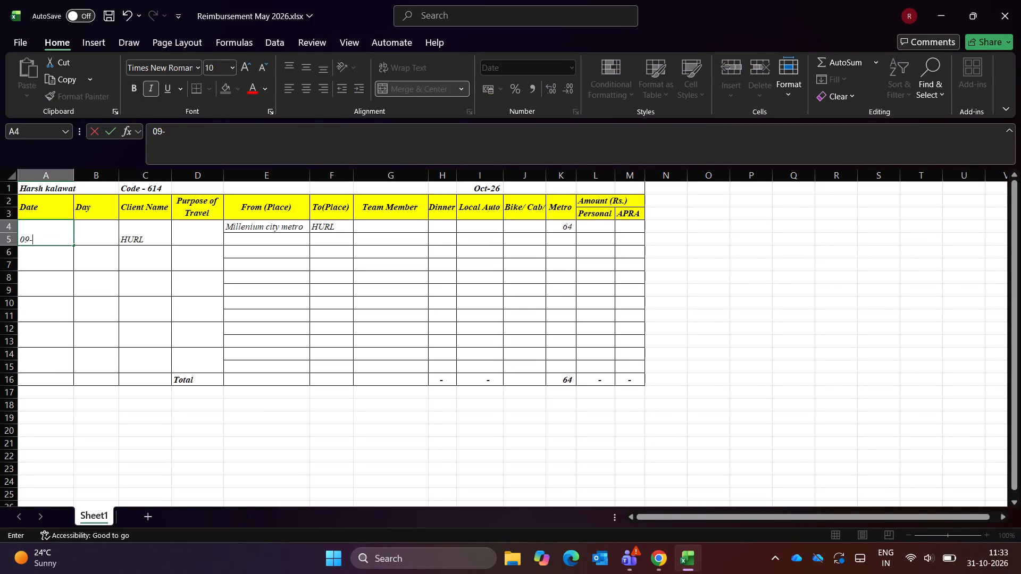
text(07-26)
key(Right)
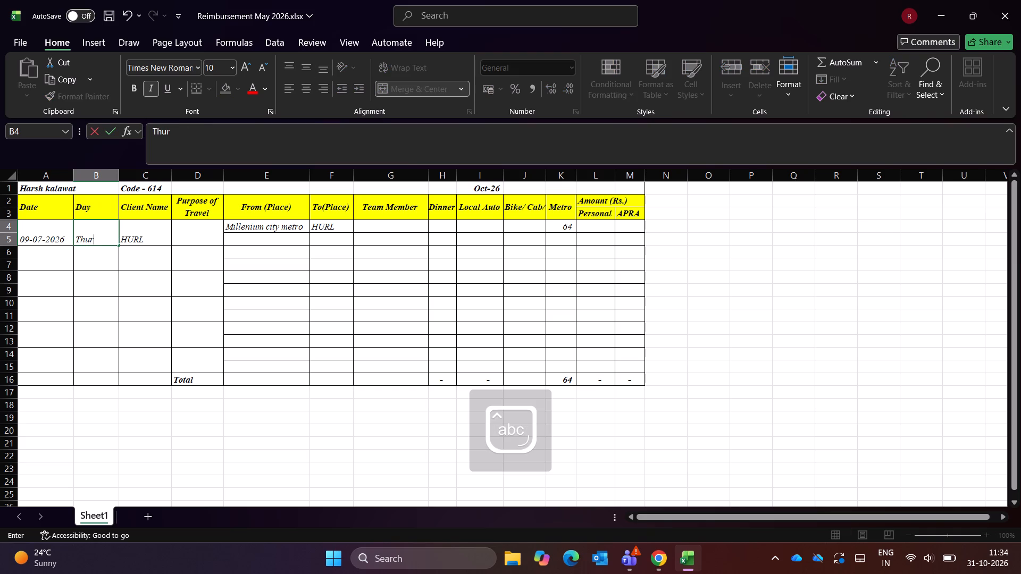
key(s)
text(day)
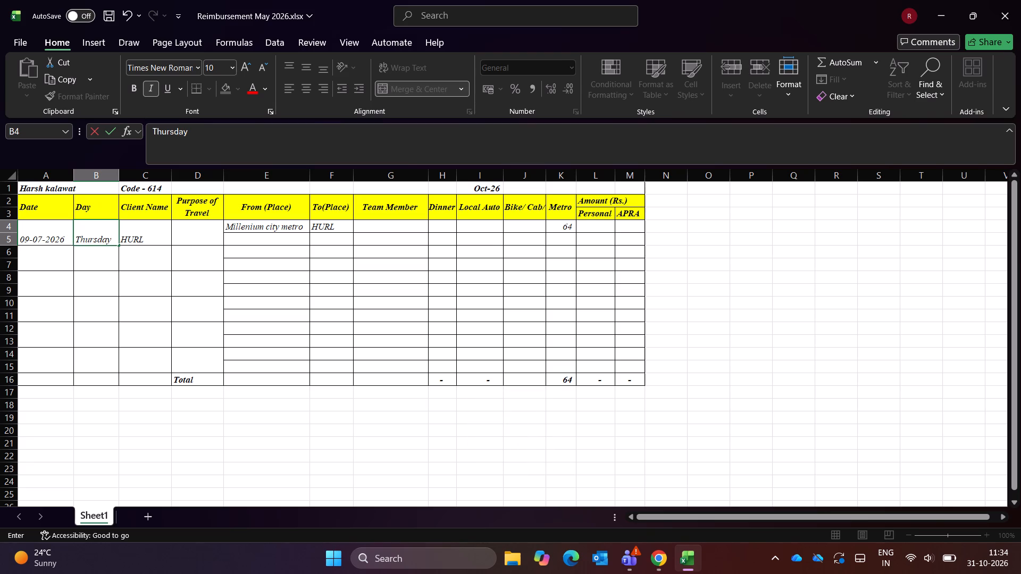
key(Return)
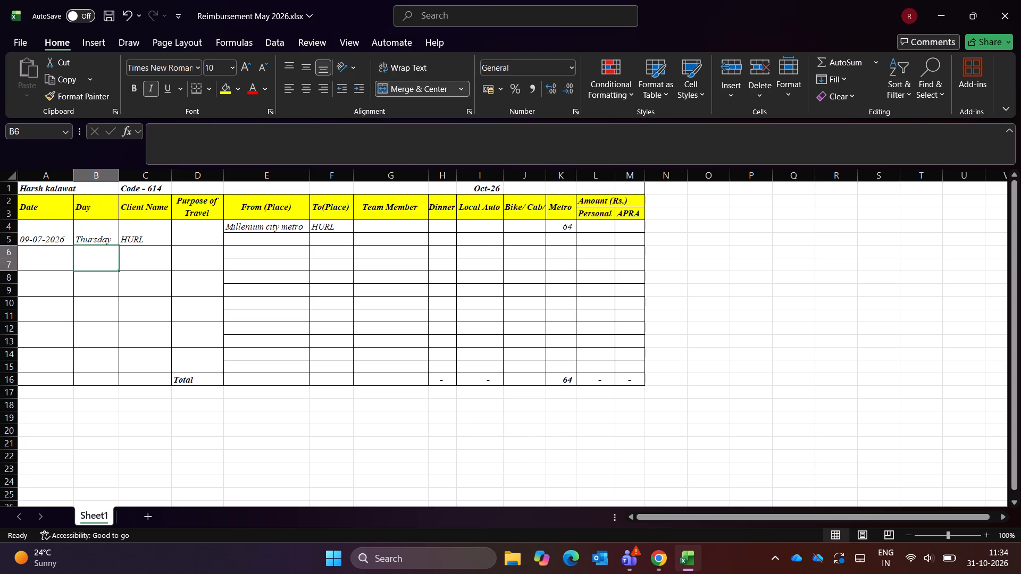
Enter GSTR-1 as the purpose of travel for the HURL entry in cell D4.
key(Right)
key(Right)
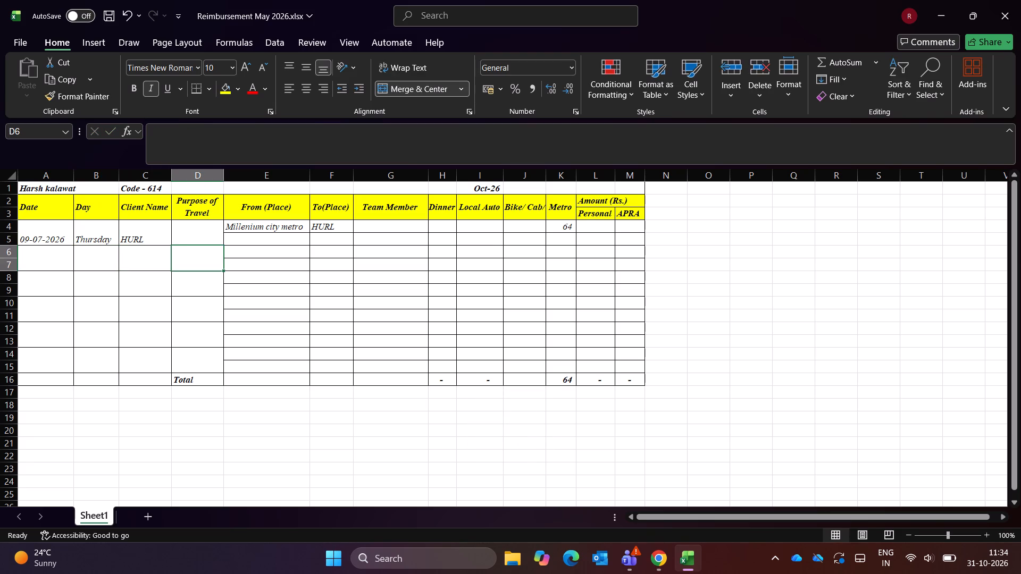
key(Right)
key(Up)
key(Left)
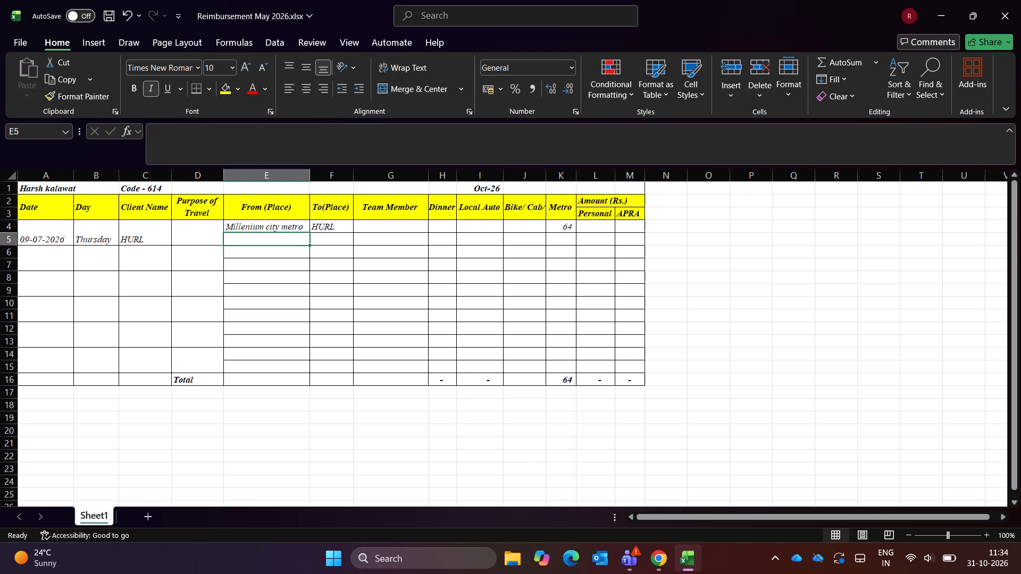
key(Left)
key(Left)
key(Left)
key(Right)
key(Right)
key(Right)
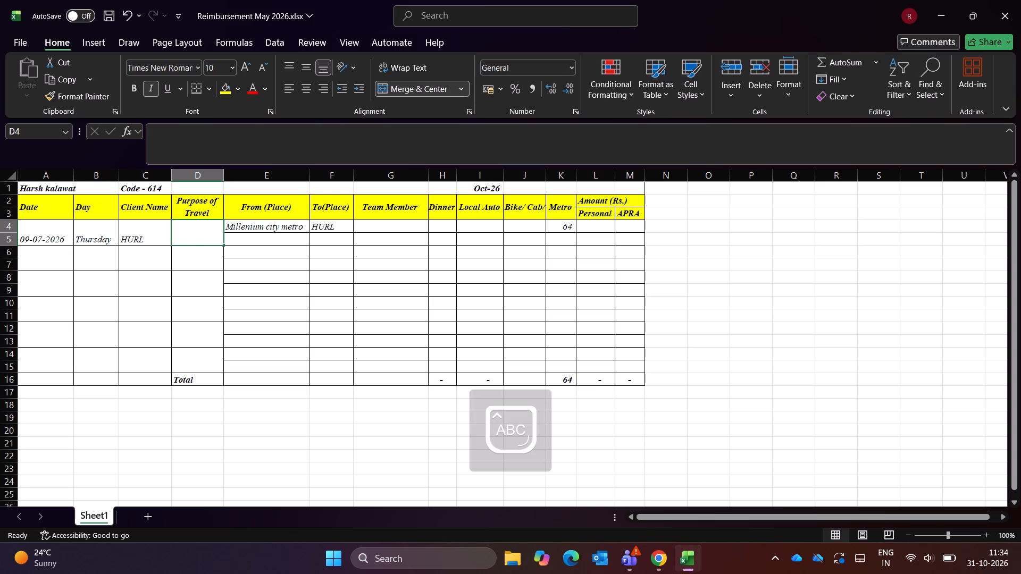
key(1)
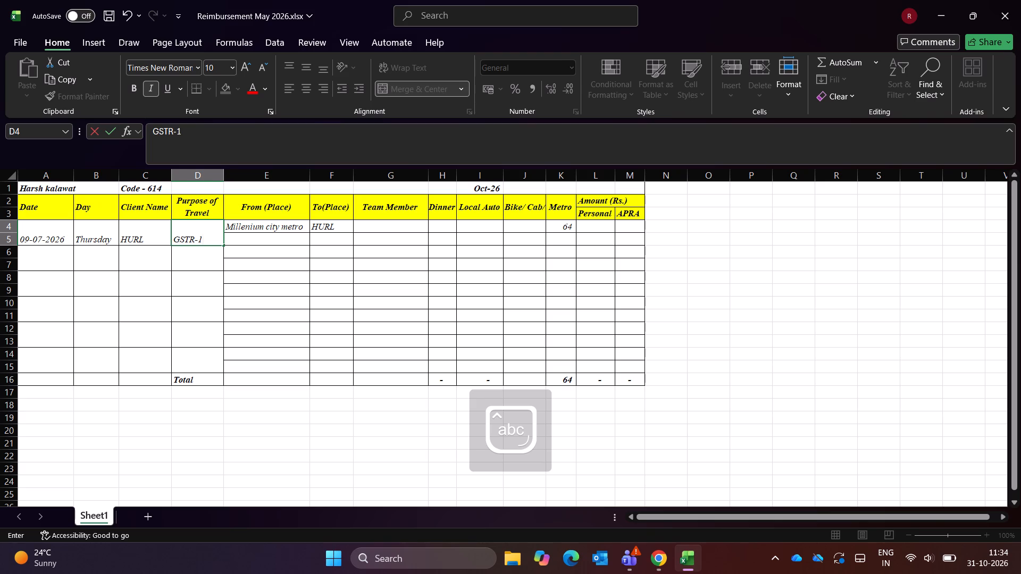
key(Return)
Select the Metro cell K5 on the second line of the HURL entry.
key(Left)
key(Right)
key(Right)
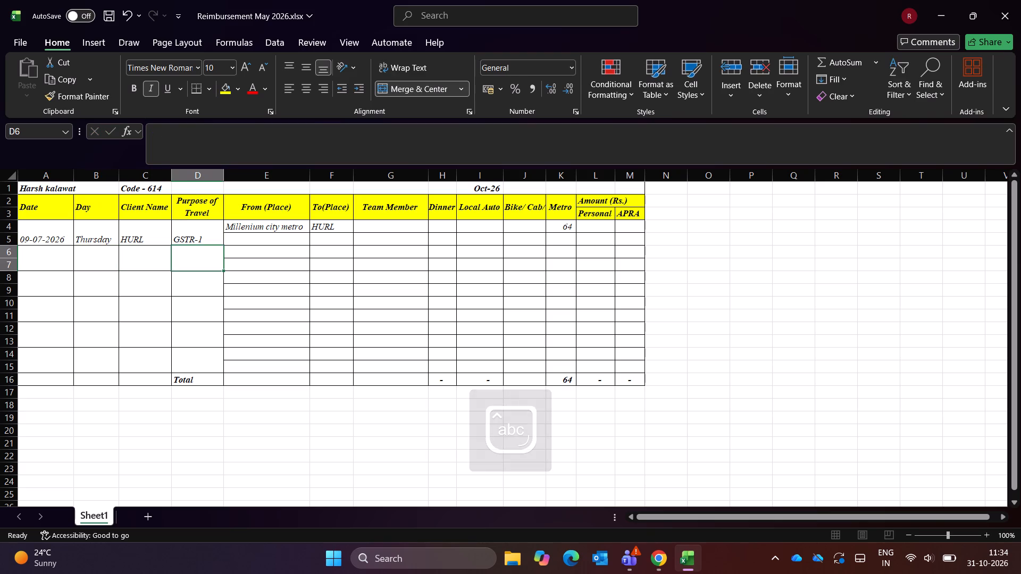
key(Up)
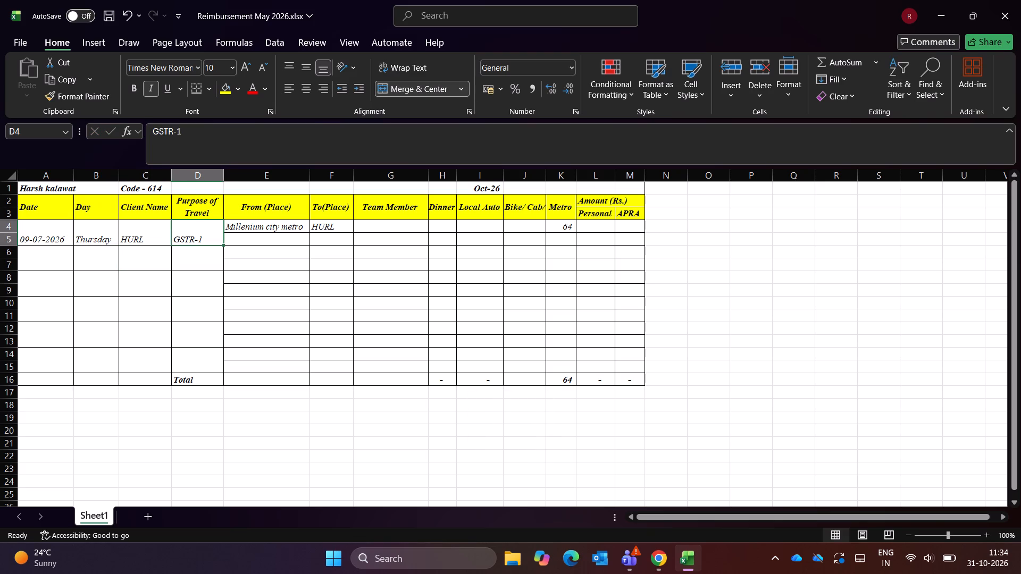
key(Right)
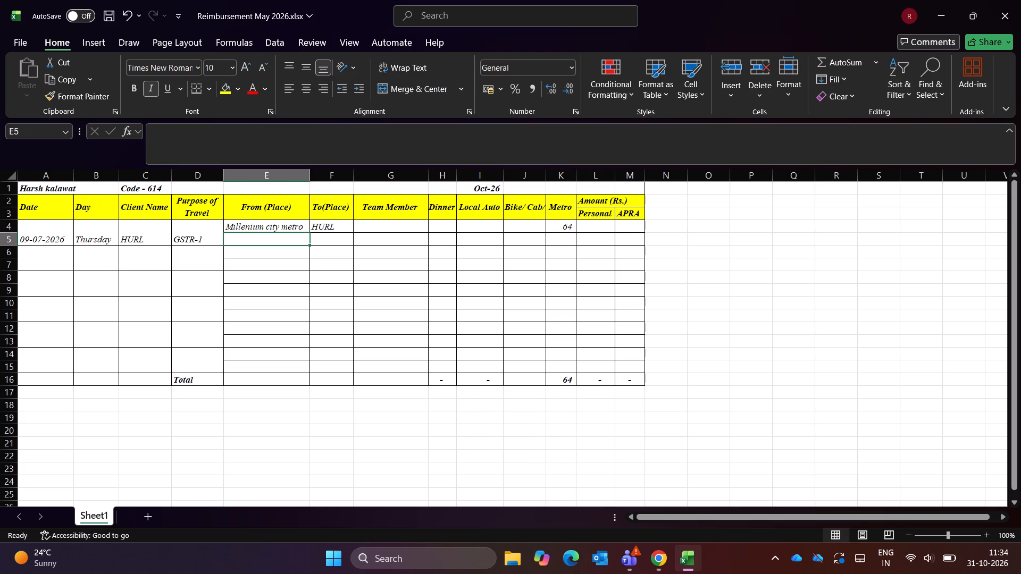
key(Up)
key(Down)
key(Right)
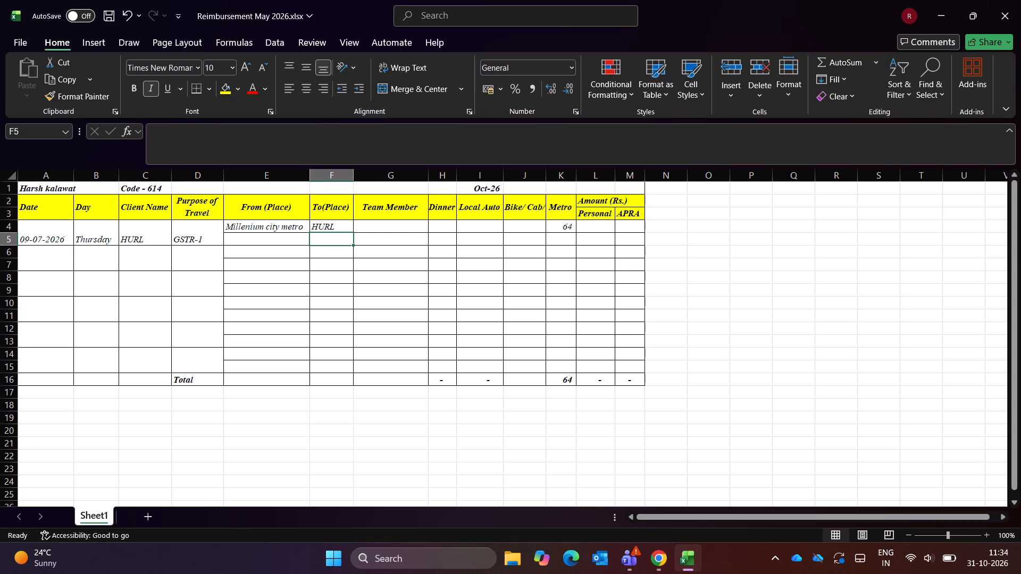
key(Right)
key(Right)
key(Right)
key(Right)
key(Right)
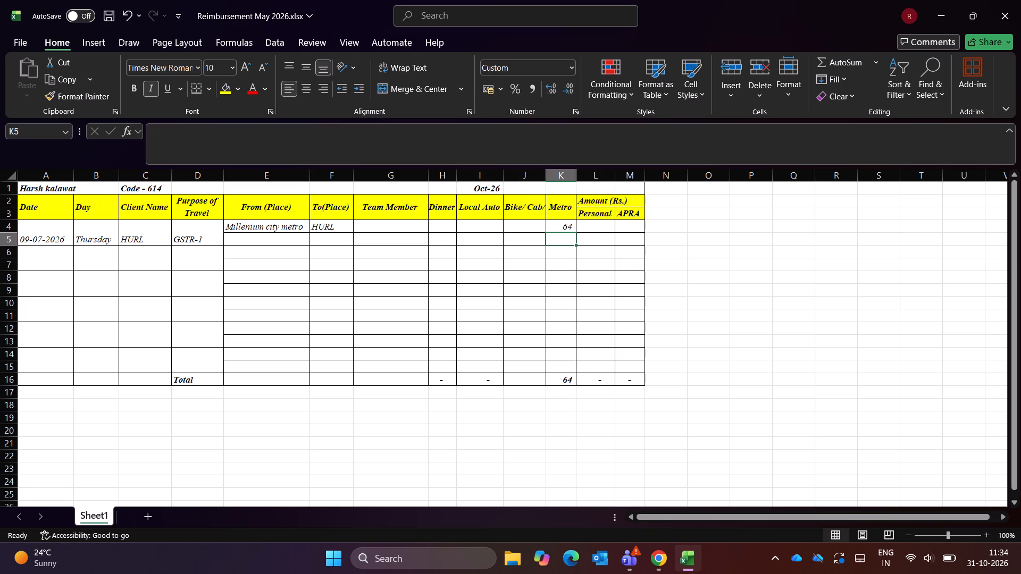
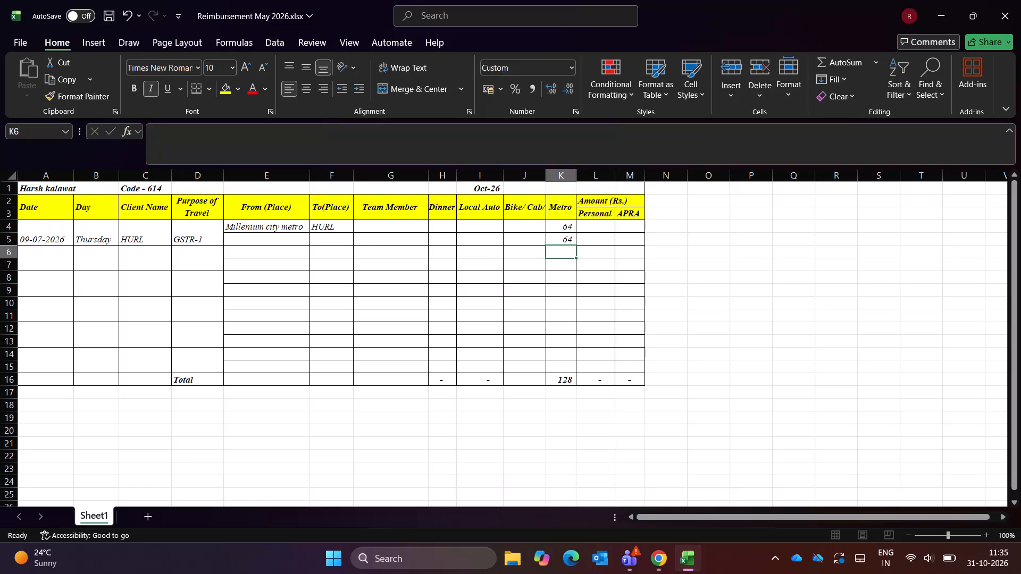
Copy HURL from the To(Place) cell F4 into the From (Place) cell E5 for the return trip.
key(Left)
key(Left)
key(Left)
key(Left)
key(Left)
key(Left)
key(Left)
key(Left)
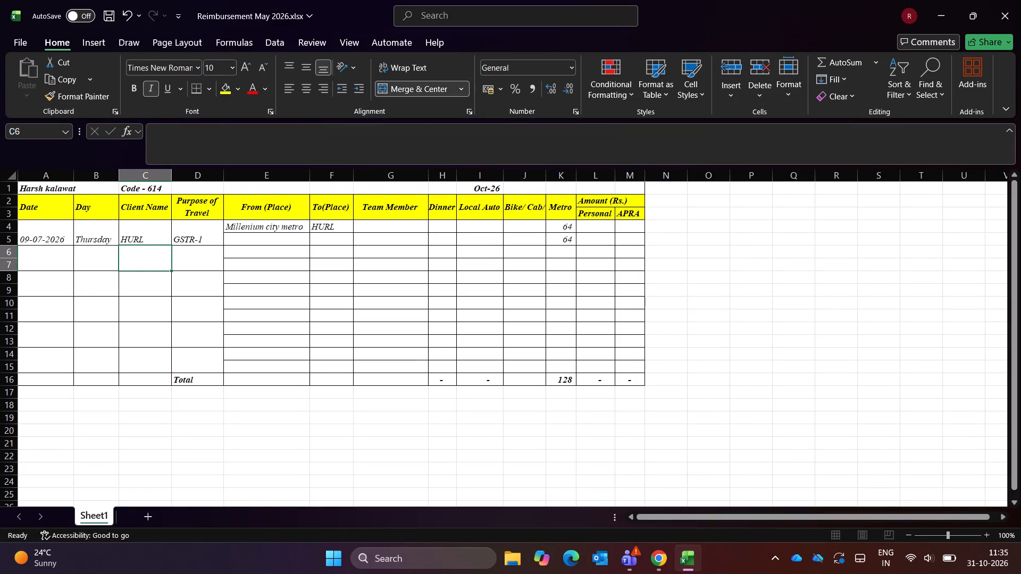
key(Left)
key(Left)
key(Right)
key(Right)
key(Right)
key(Right)
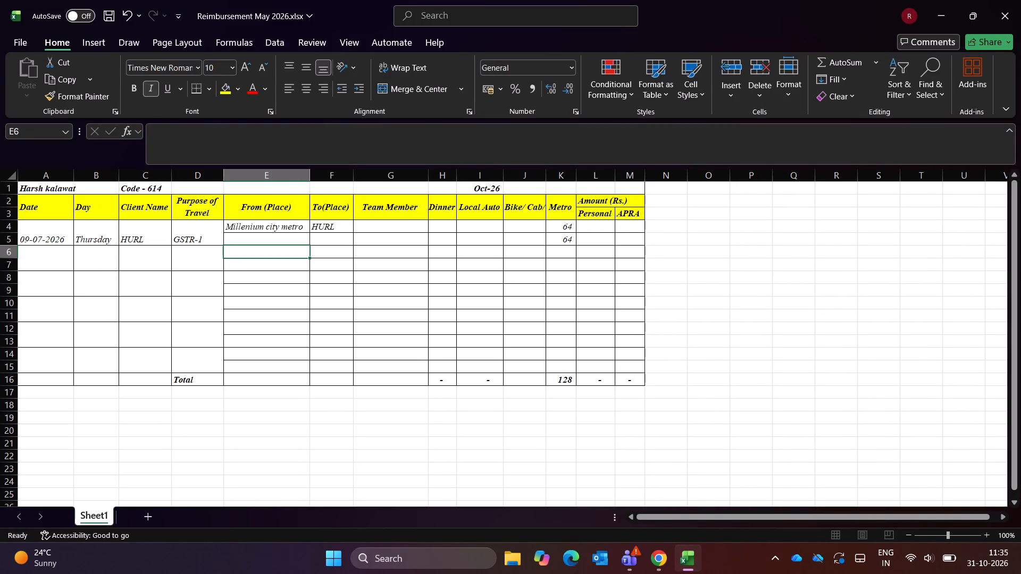
key(Up)
key(Right)
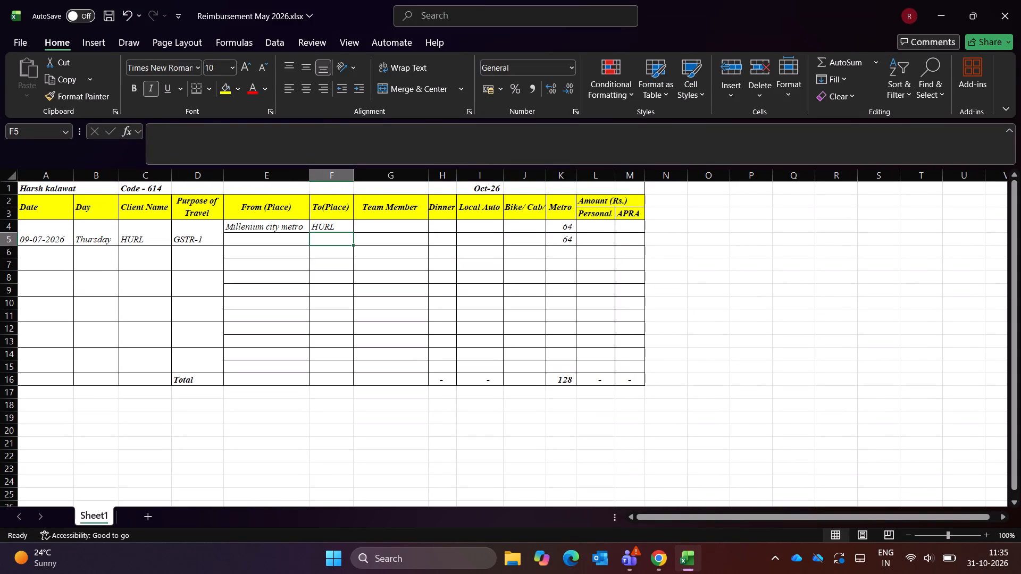
key(Up)
key(ctrl+c)
key(Left)
key(Down)
key(ctrl+v)
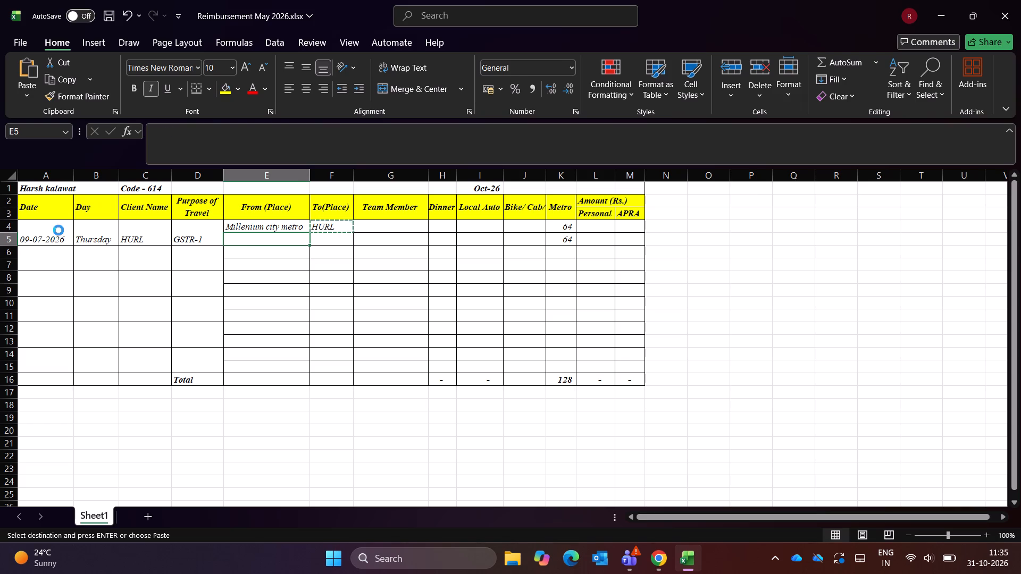
Copy Millenium city metro from E4 into the To(Place) cell F5 as the return destination.
key(Right)
key(Up)
key(Left)
key(ctrl+c)
key(Right)
key(Down)
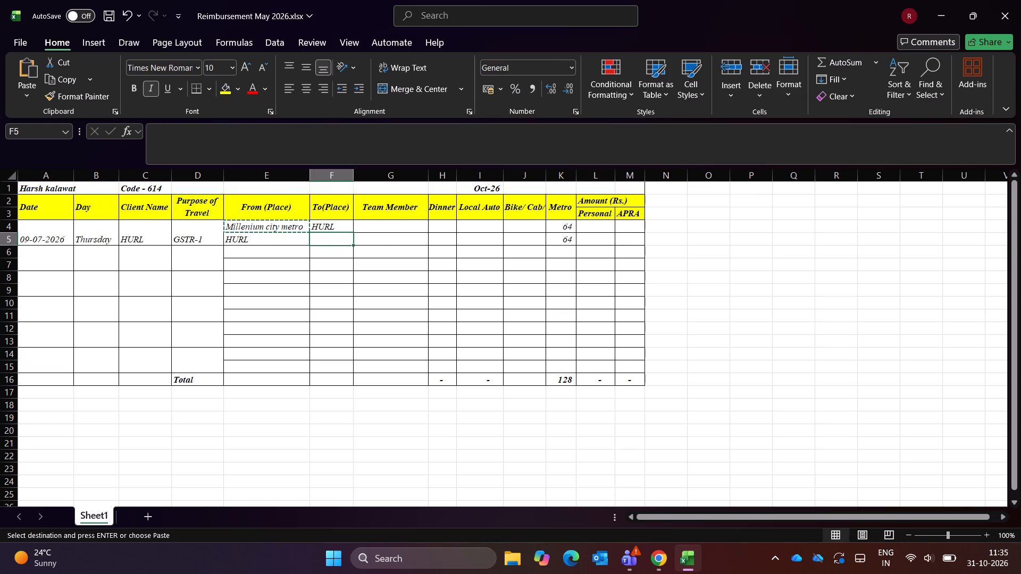
key(ctrl+v)
Enter the date 10-07-26 and the day Friday for the second travel entry in merged rows 6–7.
key(Right)
key(Right)
key(Right)
key(Right)
key(Left)
key(Left)
key(ctrl+Left)
key(ctrl+Left)
key(ctrl+Left)
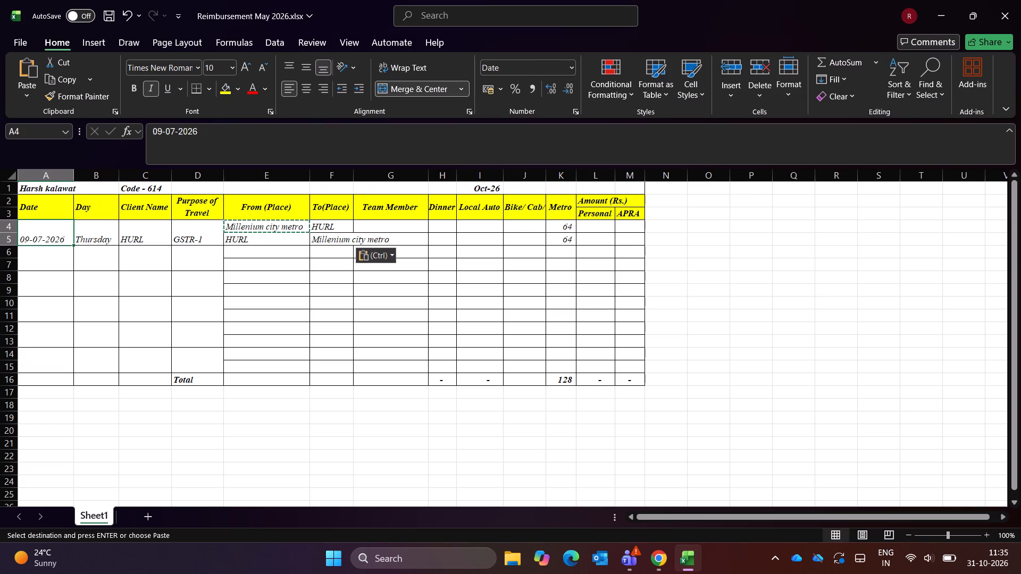
key(Down)
key(Escape)
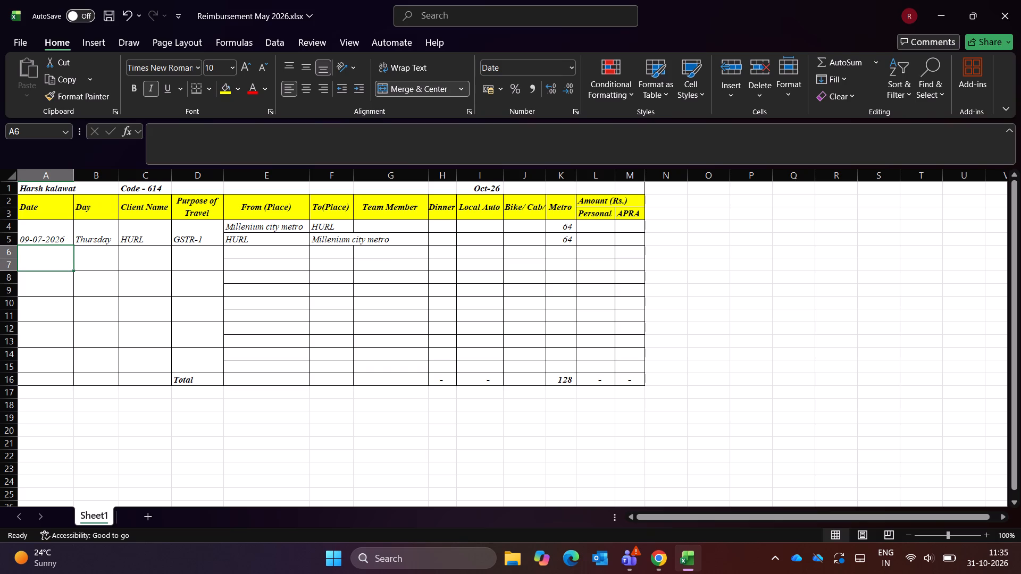
text(10-07-26)
key(Return)
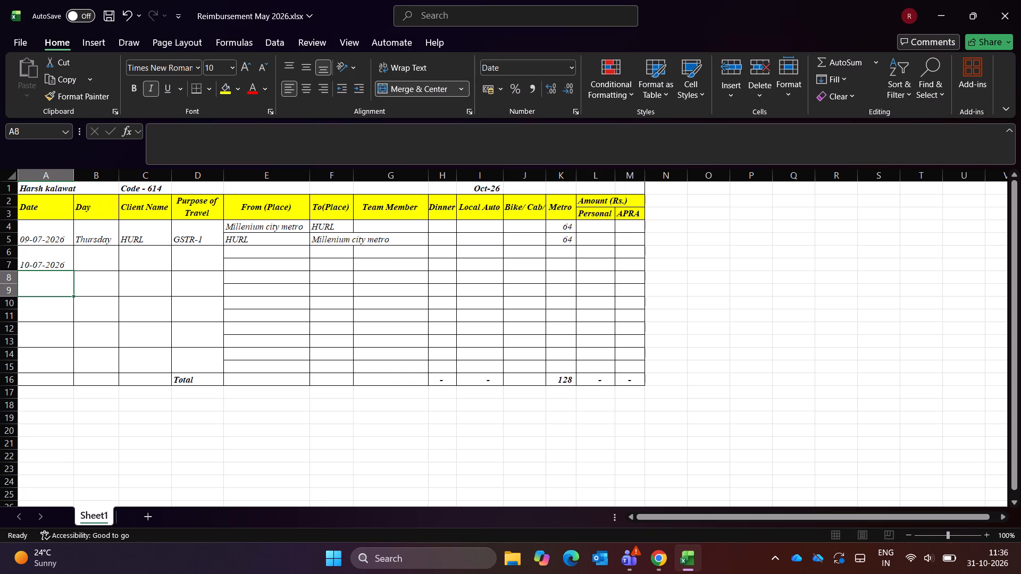
key(Up)
key(Right)
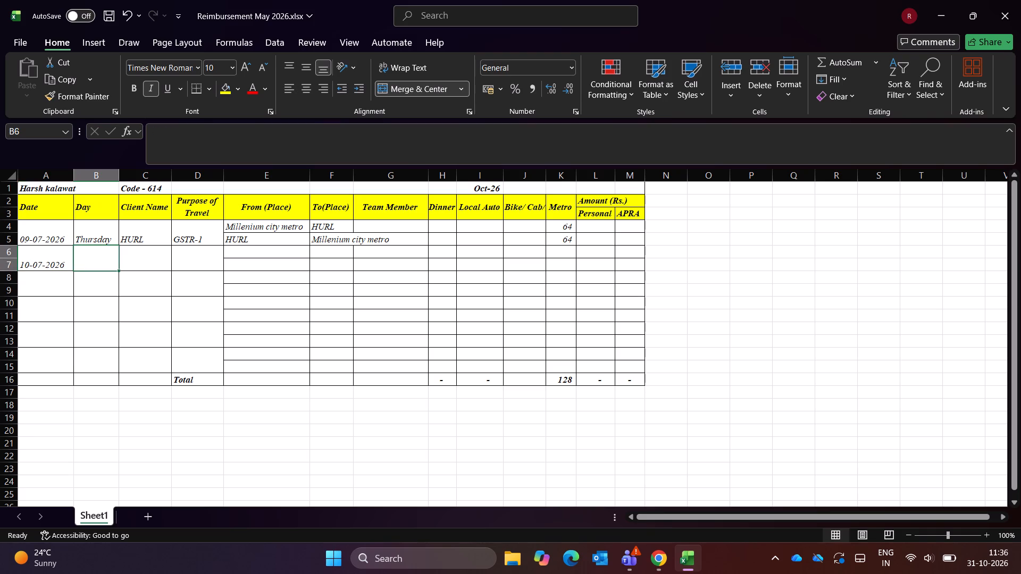
text(riday)
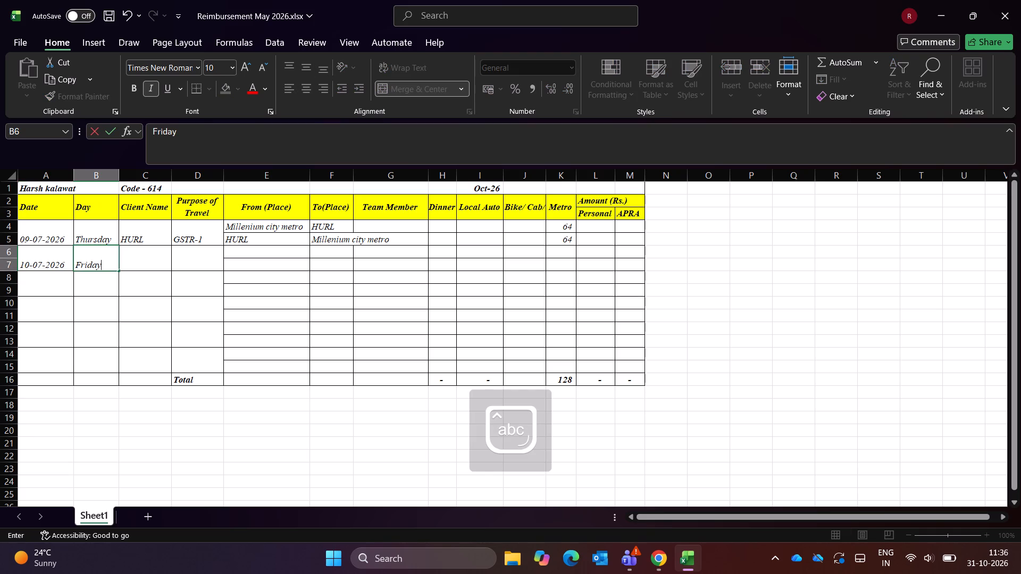
key(Tab)
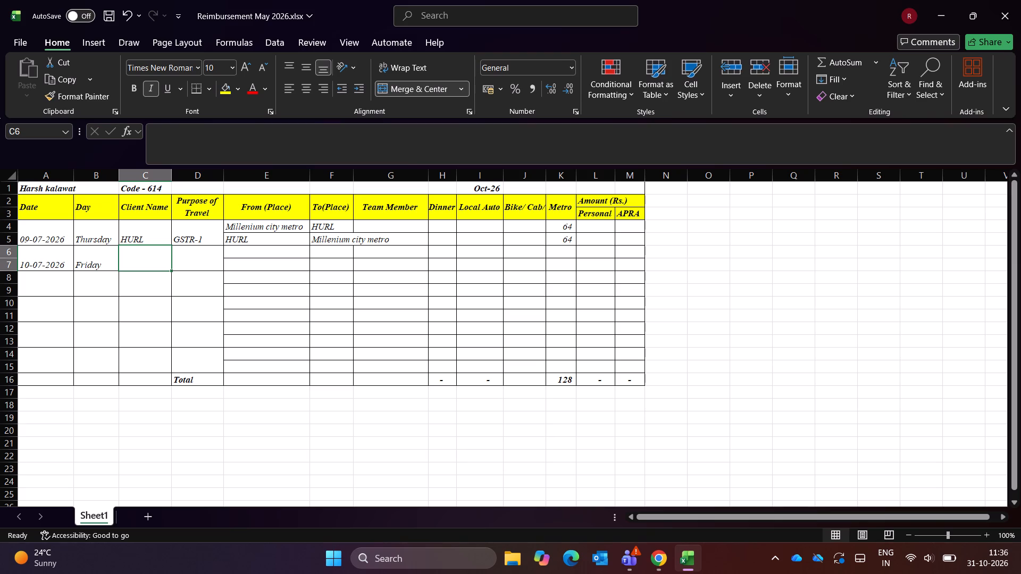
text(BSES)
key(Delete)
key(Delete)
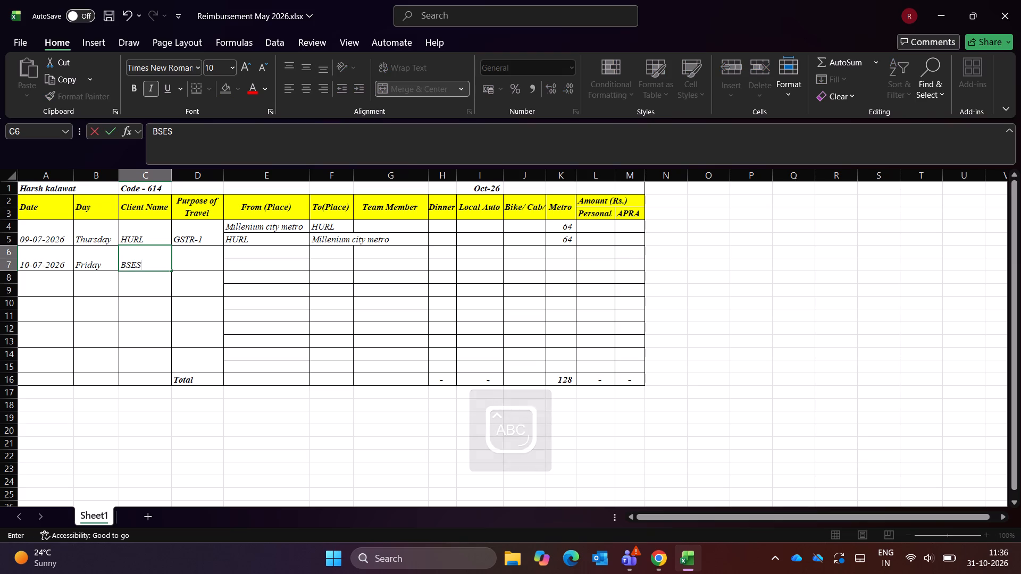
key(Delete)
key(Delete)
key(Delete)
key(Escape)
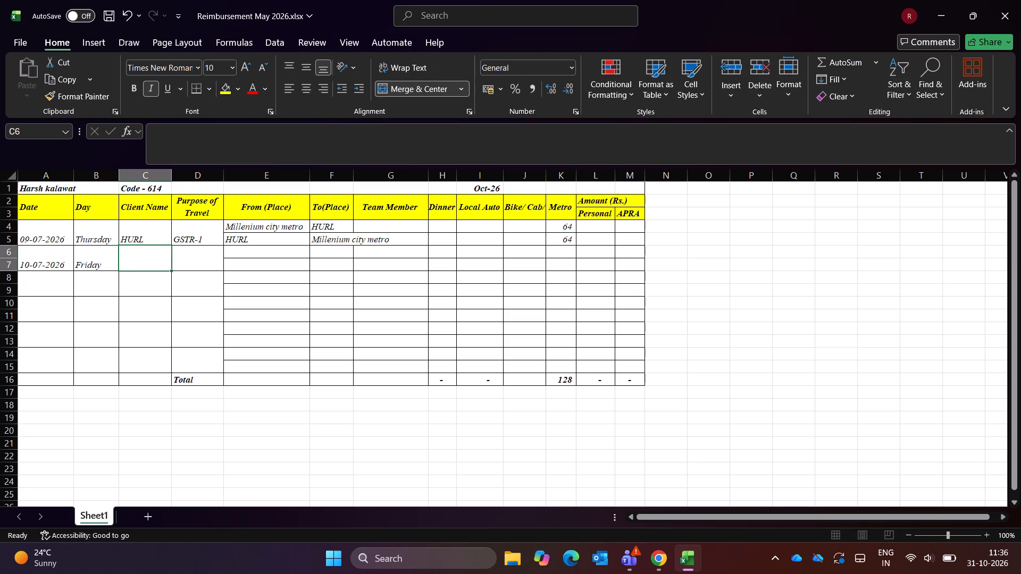
Enter BSES as the client in C6 and copy GSTR-1 from D4 into D6 as its purpose of travel.
text(BSES)
key(Return)
key(Up)
key(Right)
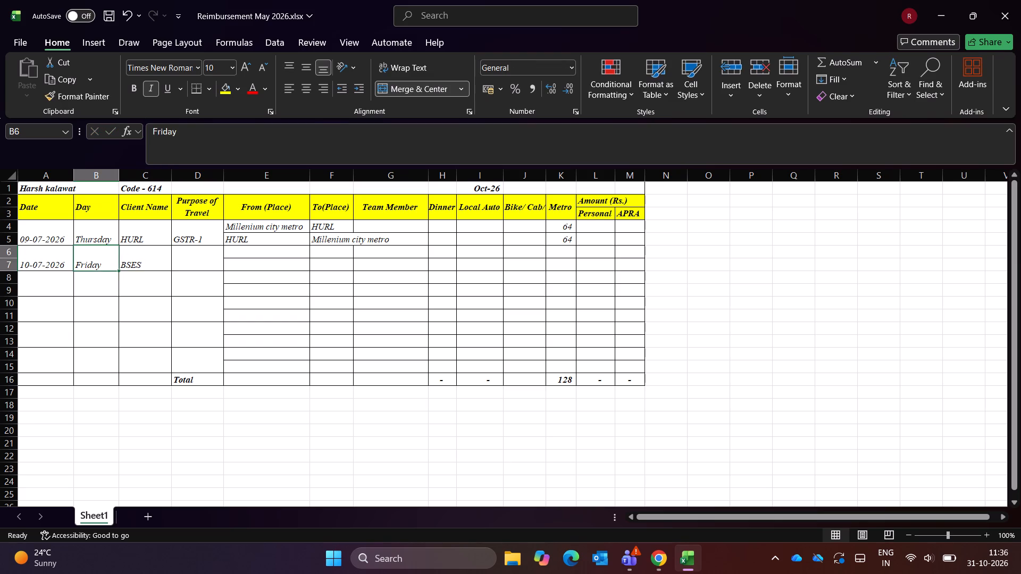
key(Right)
key(Up)
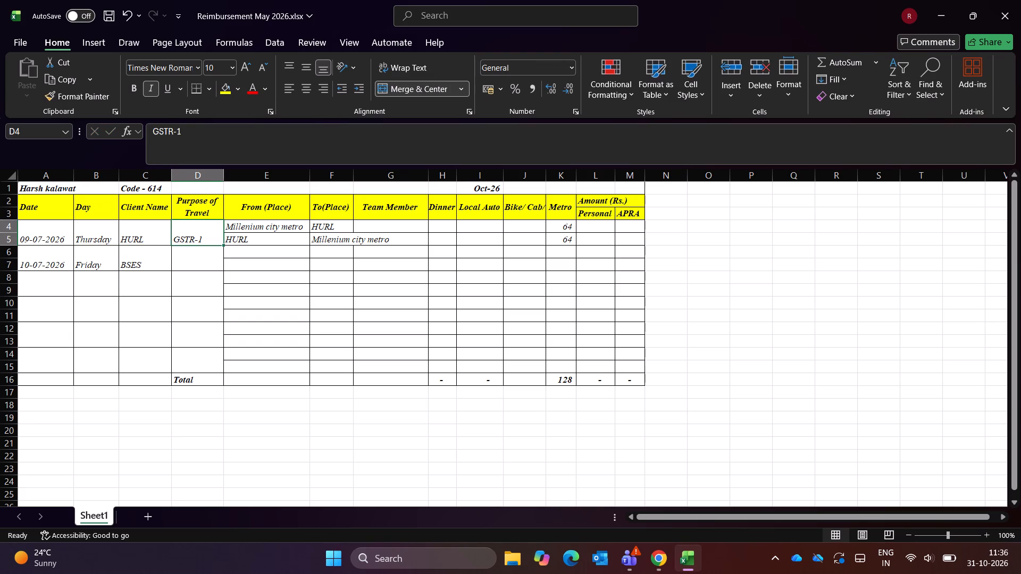
key(ctrl+c)
key(Down)
key(ctrl+v)
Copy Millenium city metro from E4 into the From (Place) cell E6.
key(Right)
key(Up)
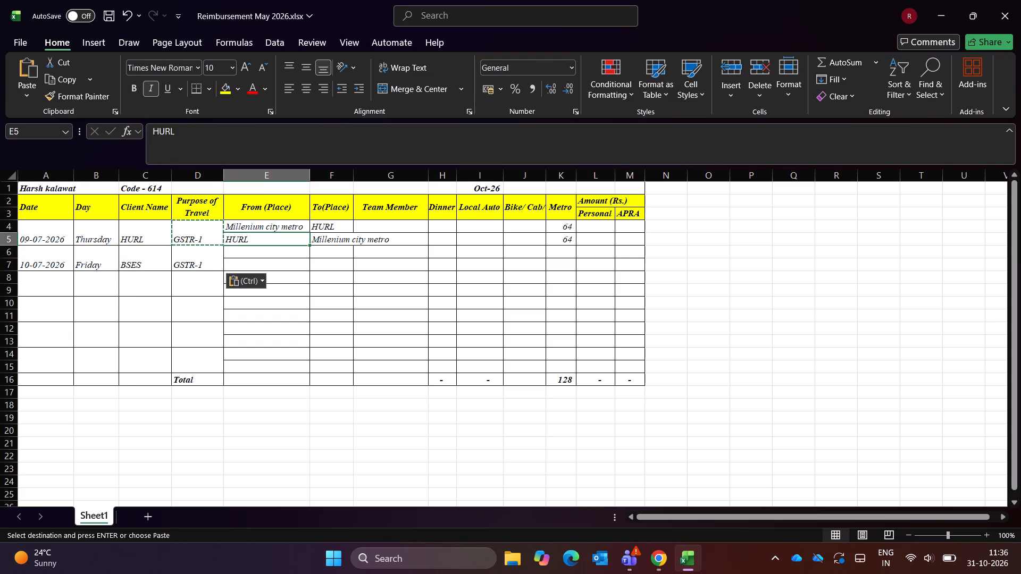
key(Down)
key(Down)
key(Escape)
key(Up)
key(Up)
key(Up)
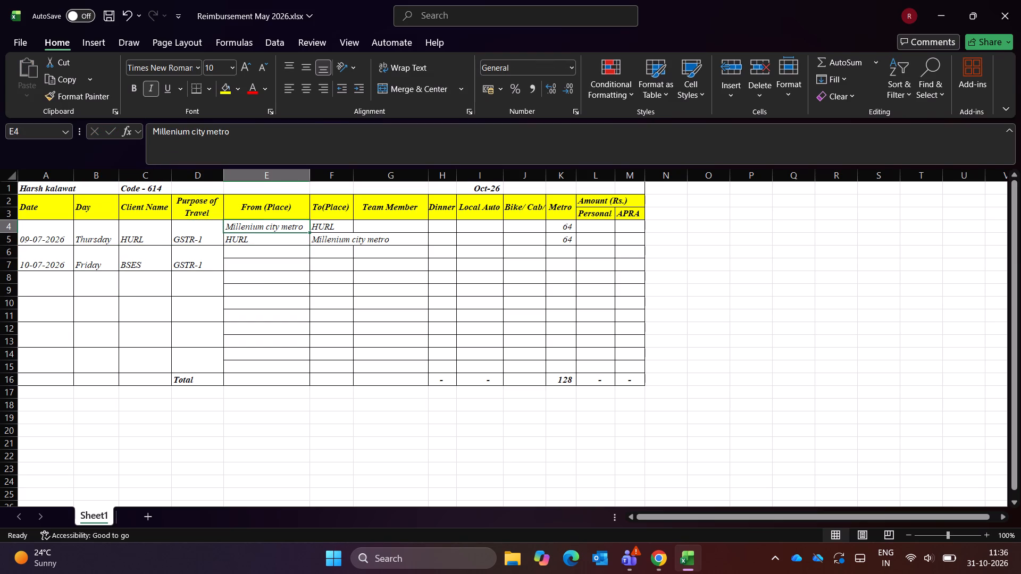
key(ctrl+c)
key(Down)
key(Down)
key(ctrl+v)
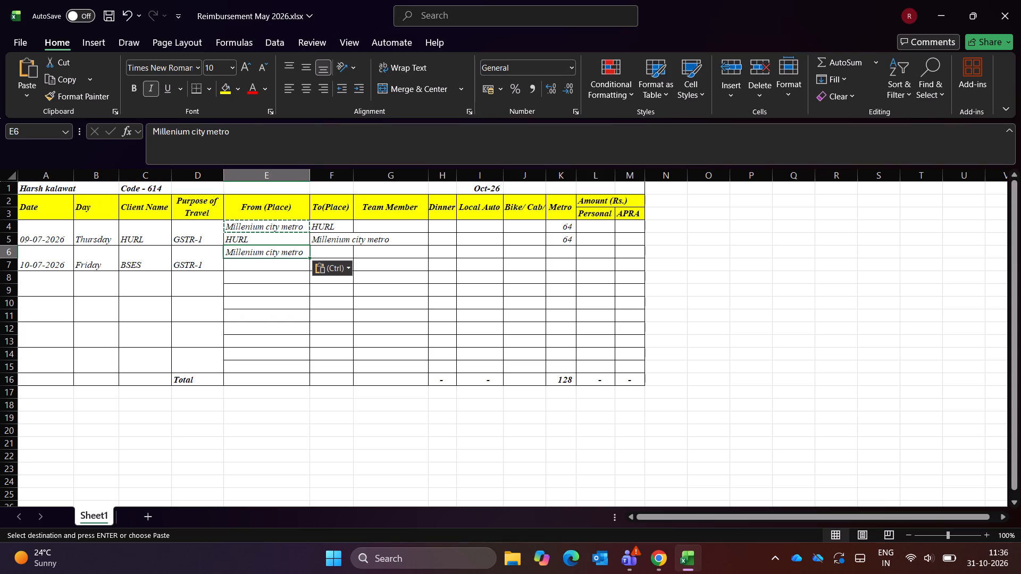
Copy the two-line From and To places in E4:F5 into E6:F7 for the BSES entry.
key(Right)
key(Left)
key(Up)
key(Up)
key(shift+Down)
key(shift+Right)
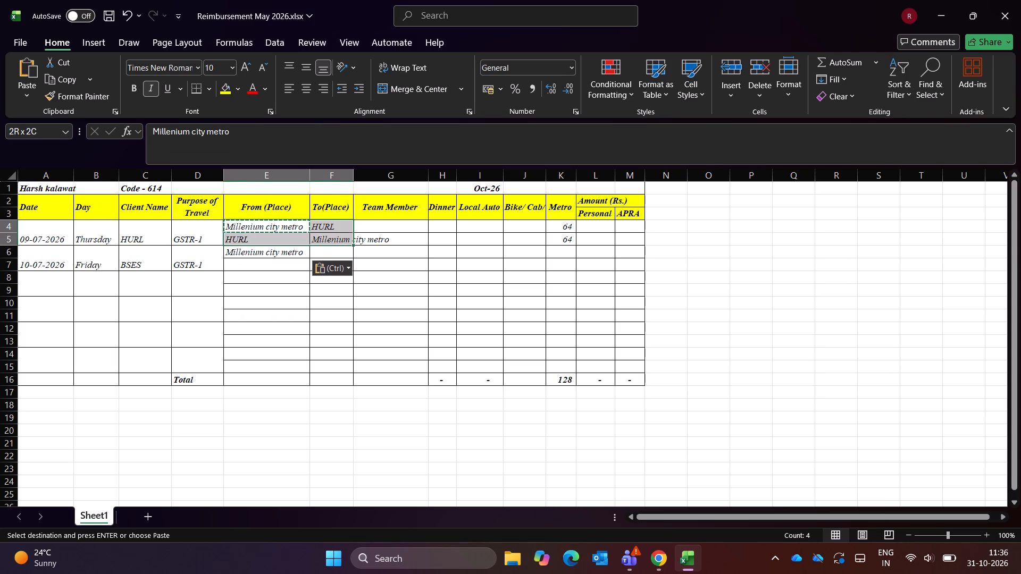
key(ctrl+c)
key(Down)
key(Down)
key(ctrl+v)
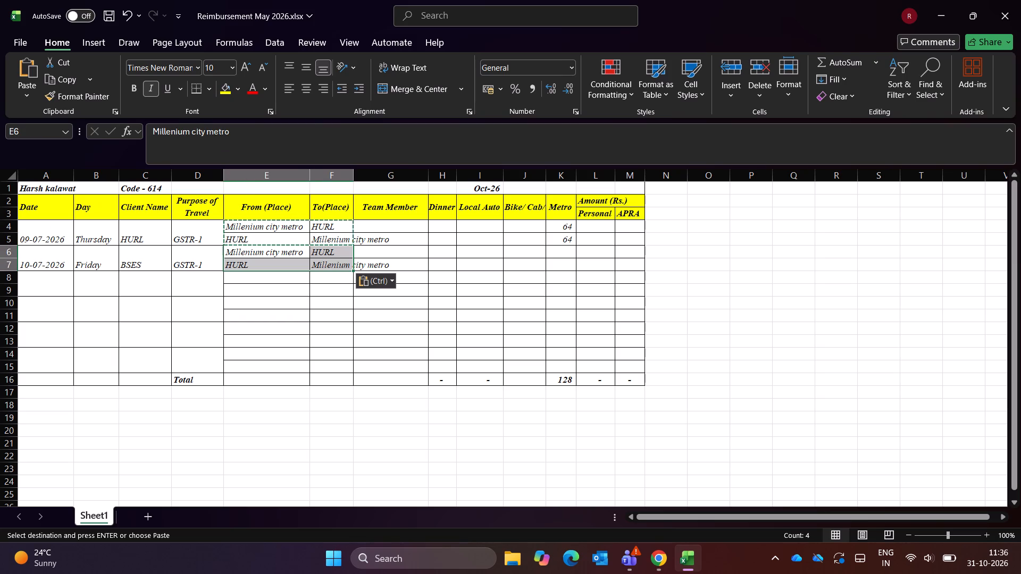
key(Escape)
key(Escape)
Enter a Metro fare of 64 on both lines of the BSES entry, in K6 and K7.
key(Right)
key(Right)
key(Right)
key(Right)
key(Right)
key(Right)
key(Right)
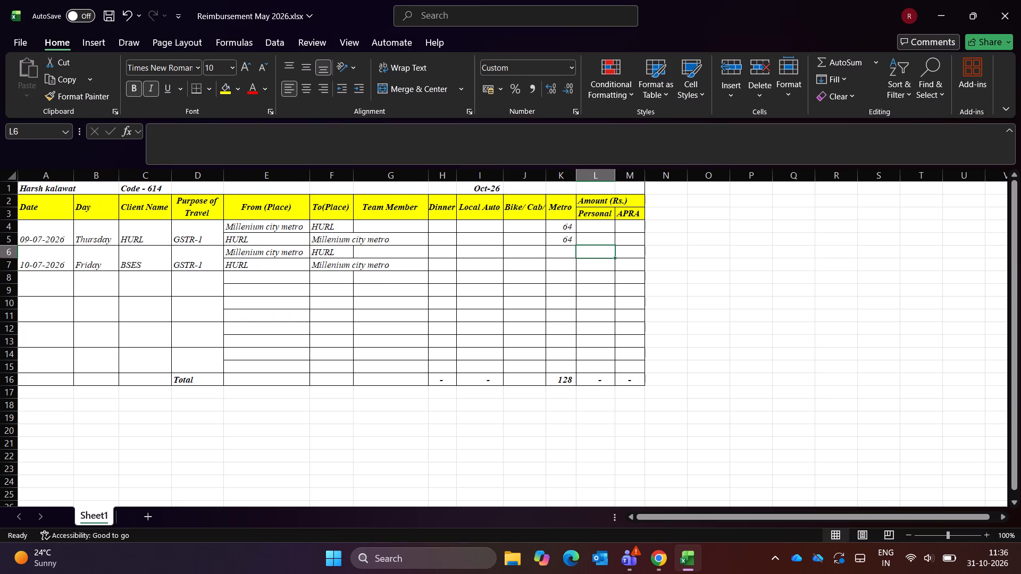
key(Left)
text(64)
key(Return)
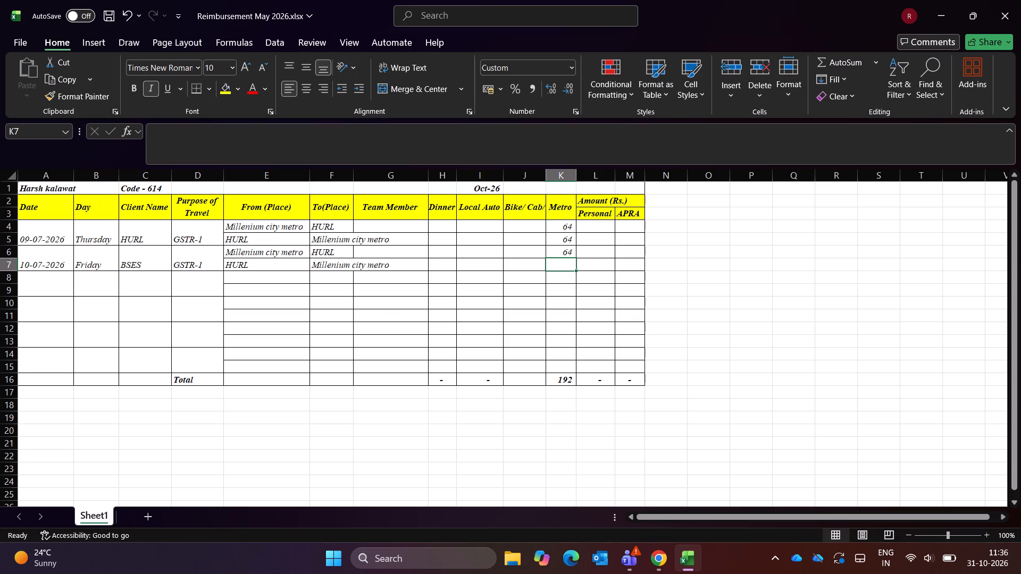
text(64)
key(Return)
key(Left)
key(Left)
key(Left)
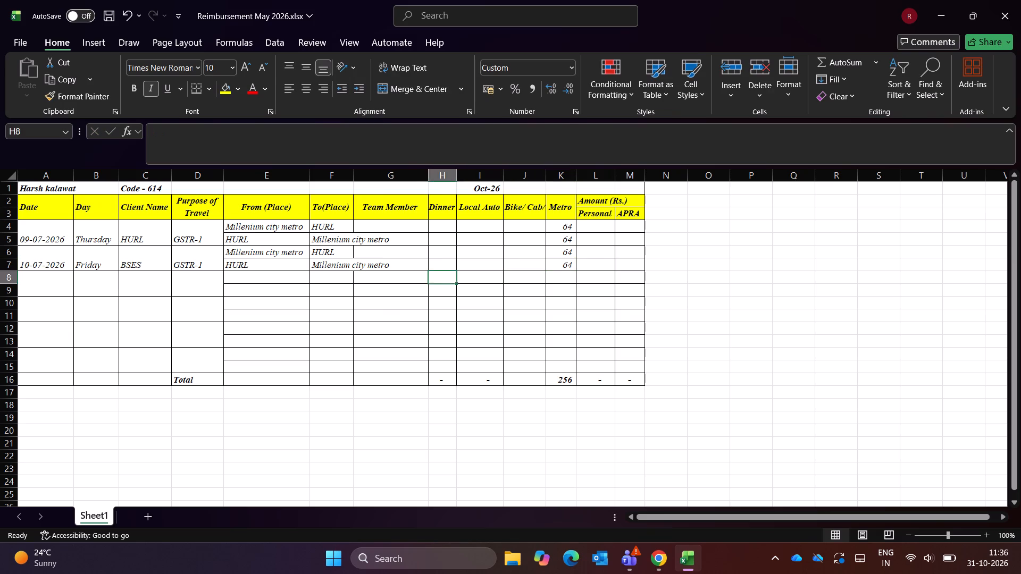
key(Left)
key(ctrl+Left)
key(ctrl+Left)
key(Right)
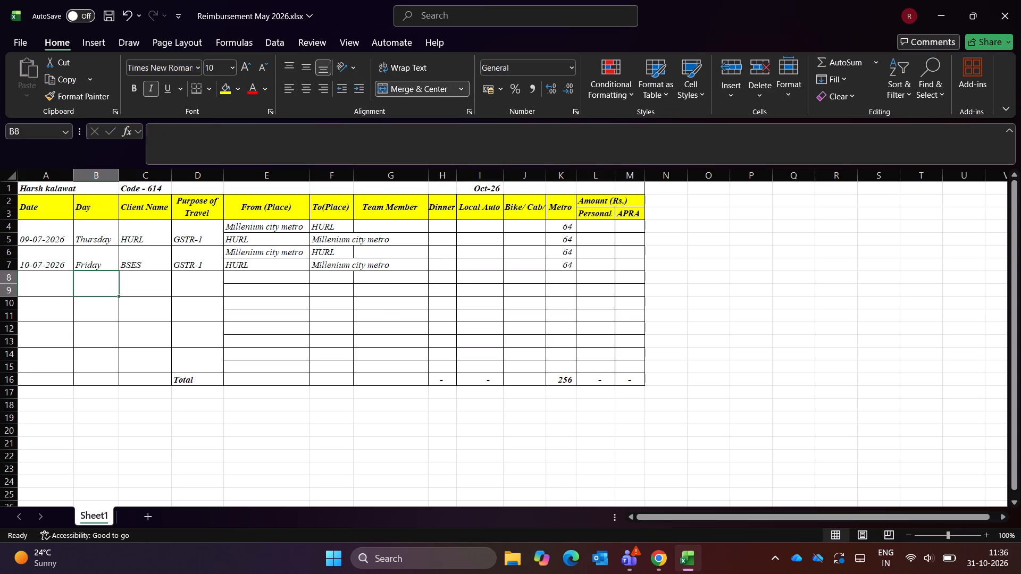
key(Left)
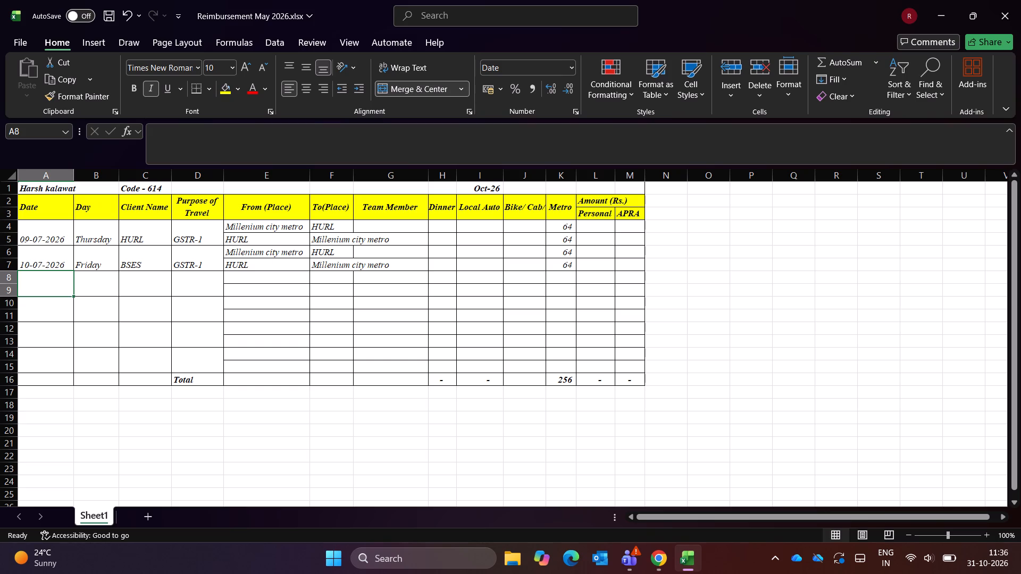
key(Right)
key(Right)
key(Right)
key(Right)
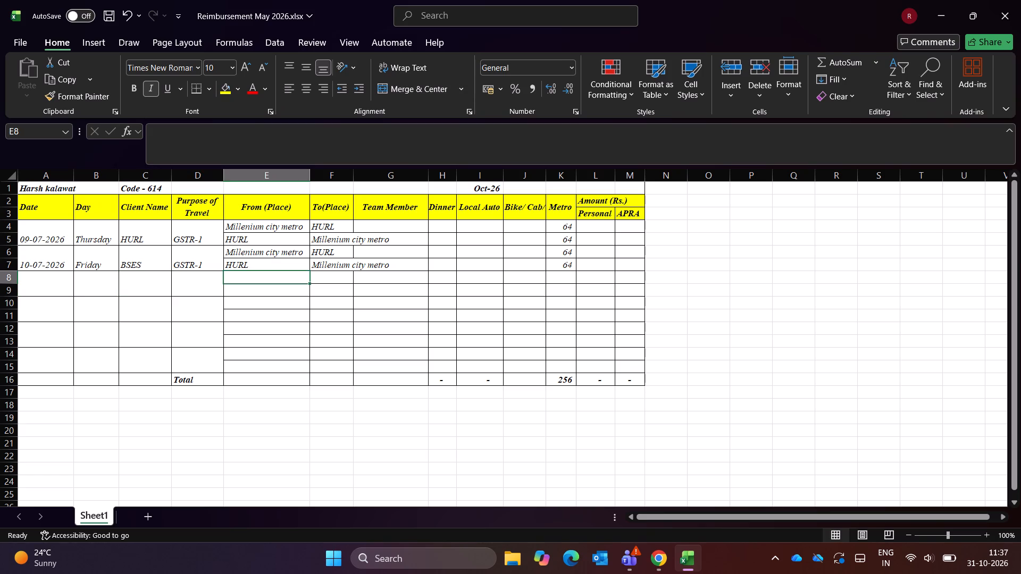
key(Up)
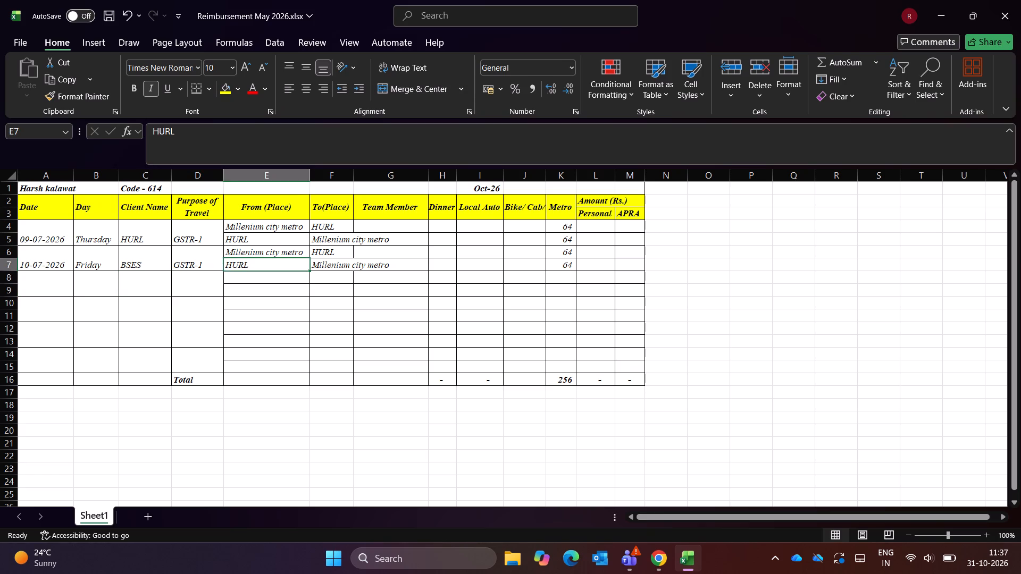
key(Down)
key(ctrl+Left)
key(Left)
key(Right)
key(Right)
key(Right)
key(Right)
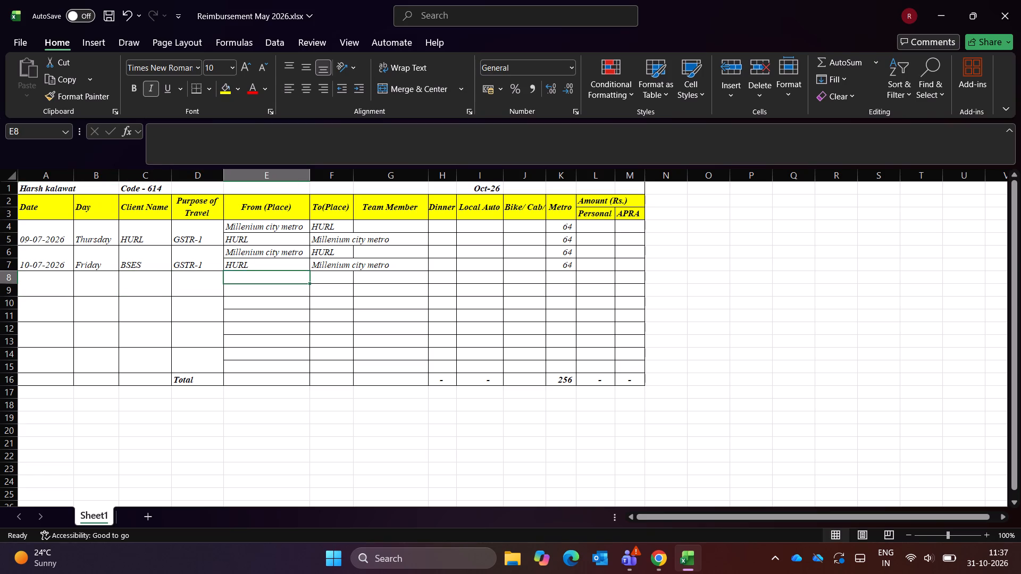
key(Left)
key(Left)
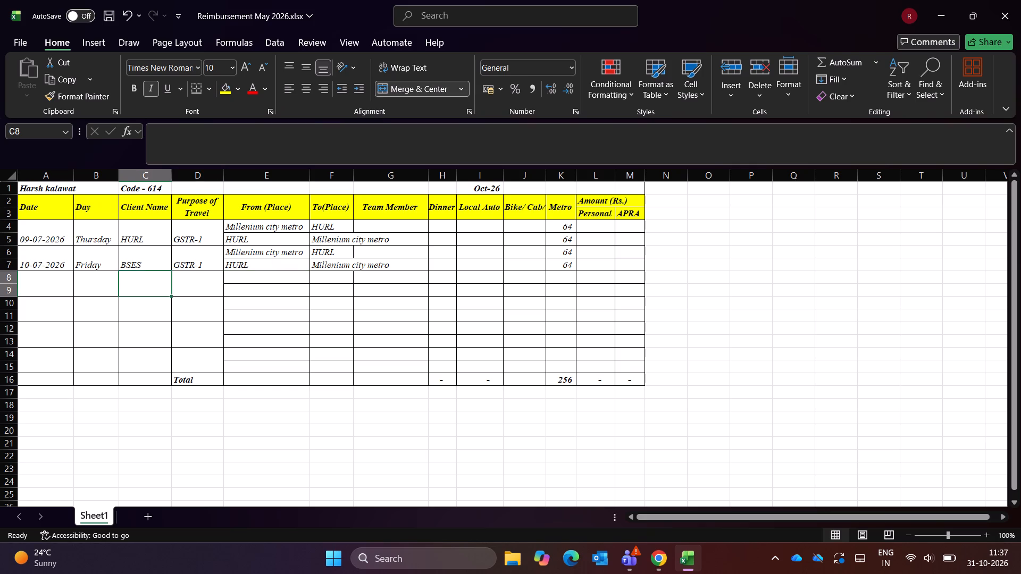
Copy the date, day, client and purpose of the 10-07-2026 BSES entry into merged rows 8–9.
key(Up)
key(Left)
key(Left)
key(shift+Right)
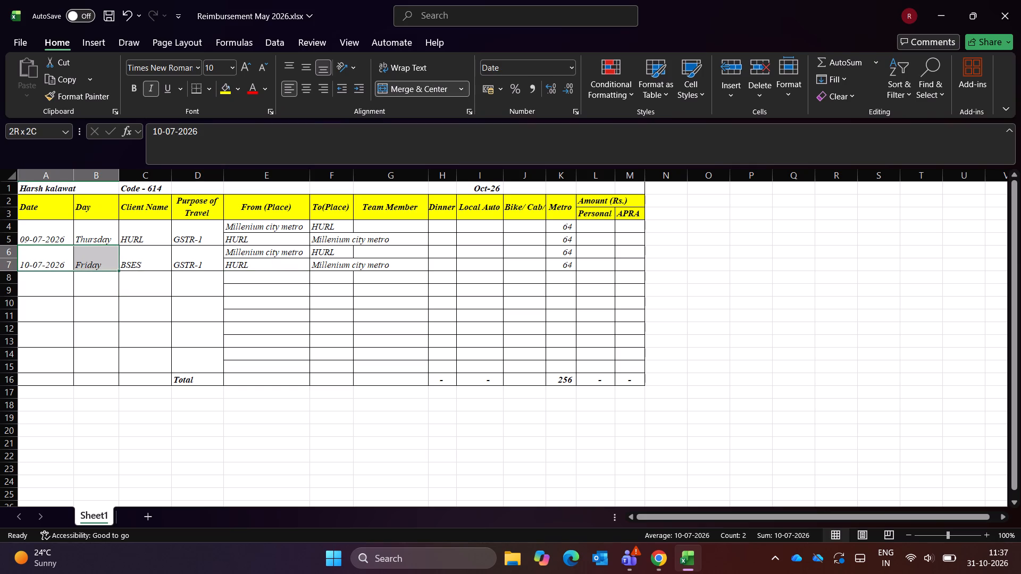
key(shift+Right)
key(shift+Right)
key(ctrl+c)
key(Down)
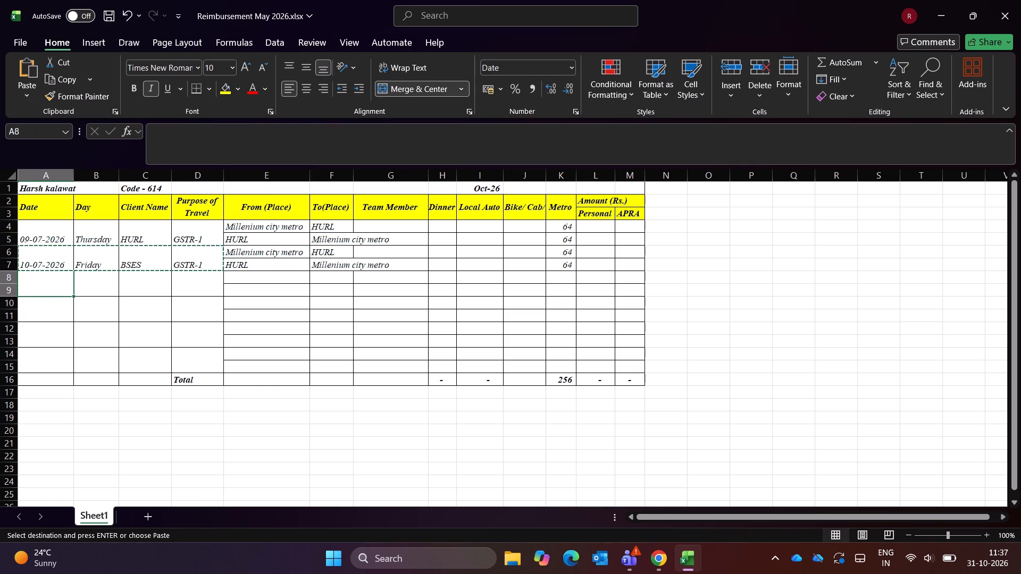
key(ctrl+v)
key(Escape)
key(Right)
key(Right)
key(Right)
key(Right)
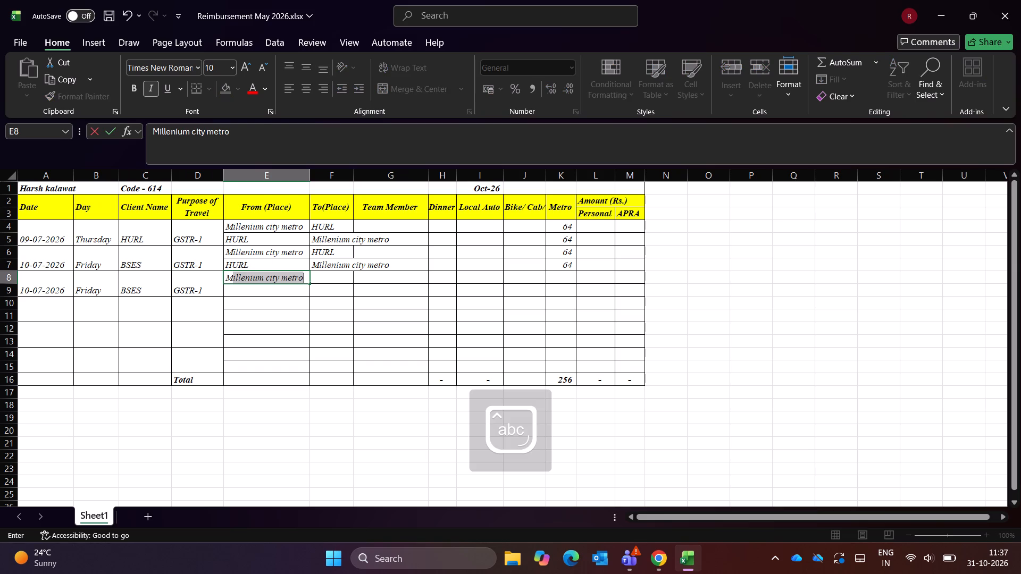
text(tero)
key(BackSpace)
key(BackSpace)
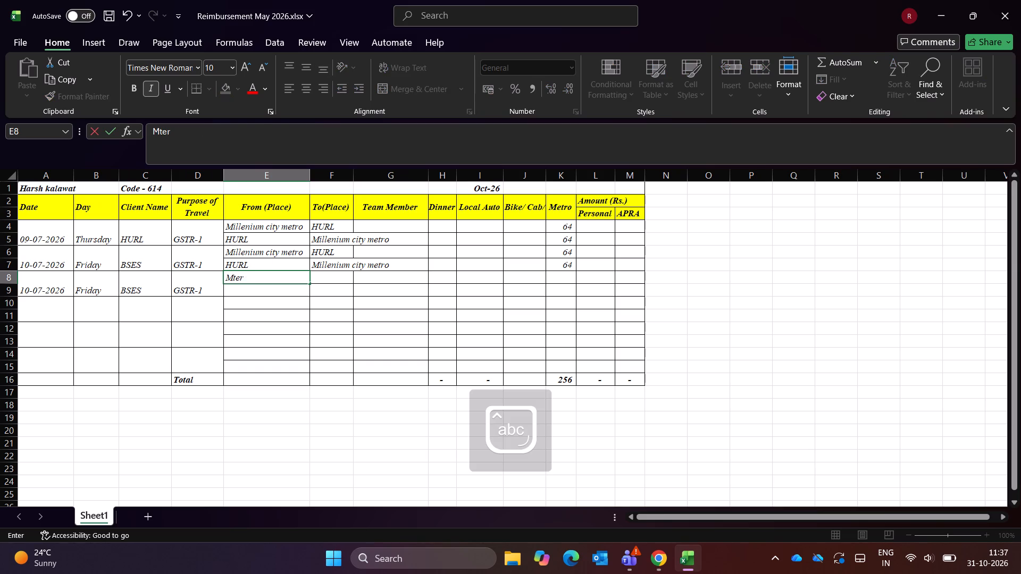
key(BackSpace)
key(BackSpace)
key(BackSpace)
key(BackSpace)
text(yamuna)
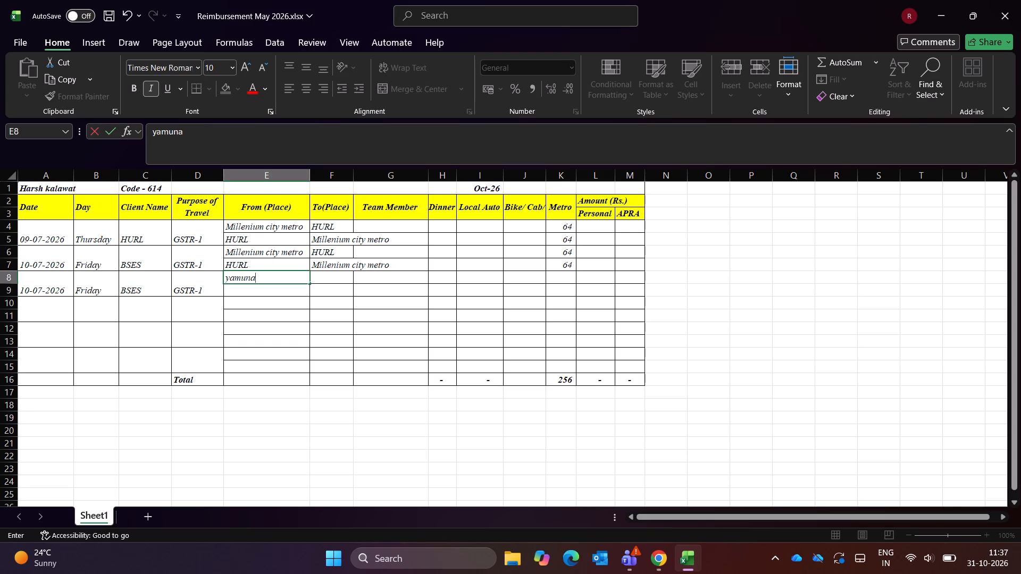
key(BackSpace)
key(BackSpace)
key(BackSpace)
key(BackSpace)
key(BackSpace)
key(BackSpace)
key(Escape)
Clear the duplicated date, day, client and purpose of the BSES entry from merged rows 8–9, columns A to D.
key(Left)
key(Left)
key(Left)
key(Left)
key(shift+Right)
key(shift+Right)
key(shift+Right)
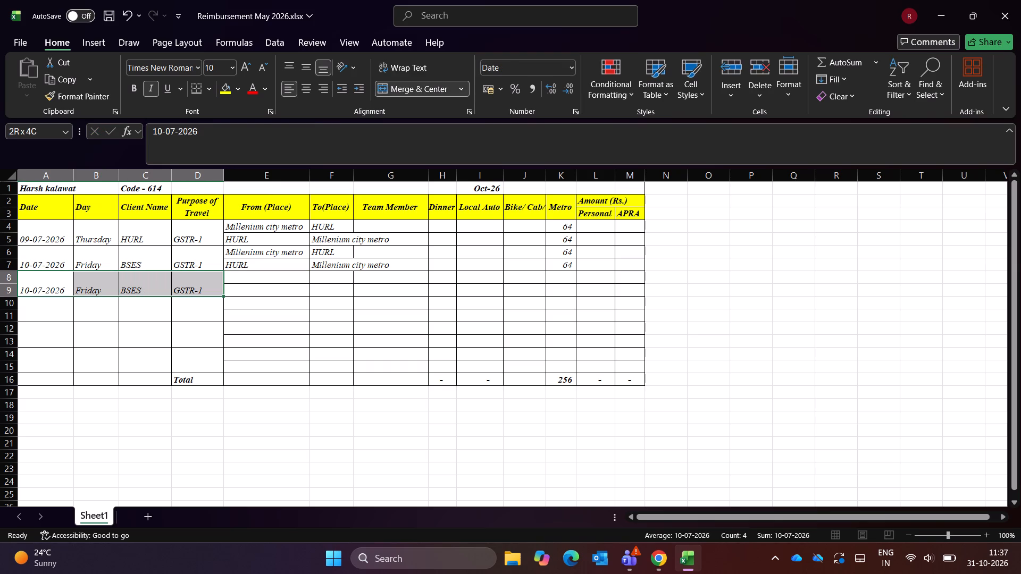
key(Delete)
Enter a Bike/Cab fare of 30 on both lines of the HURL entry, in J4 and J5.
key(Up)
key(Up)
key(Right)
key(Right)
key(Right)
key(Right)
key(Right)
key(Right)
key(Right)
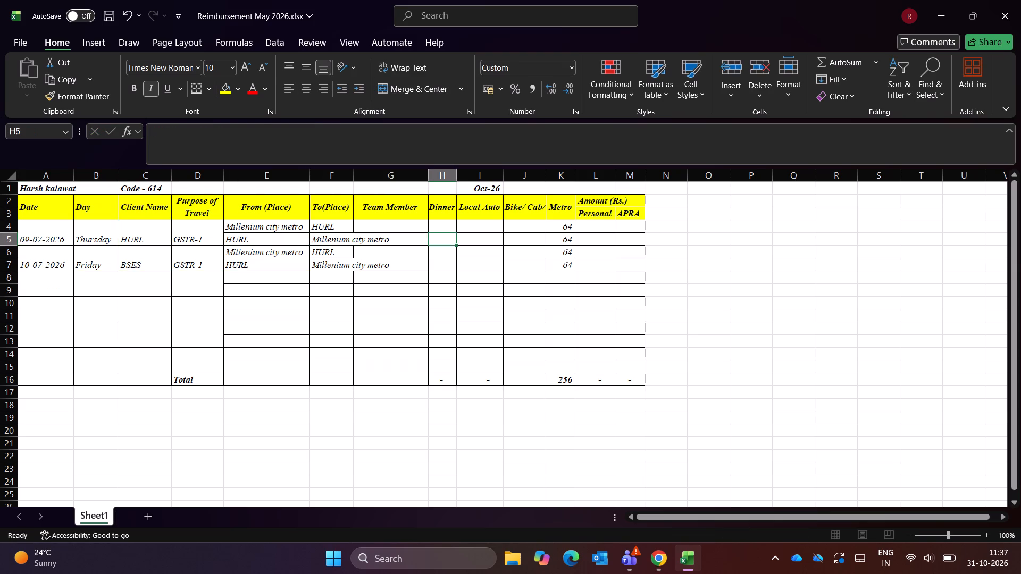
key(Right)
key(Right)
key(Up)
text(30)
key(Return)
text(304)
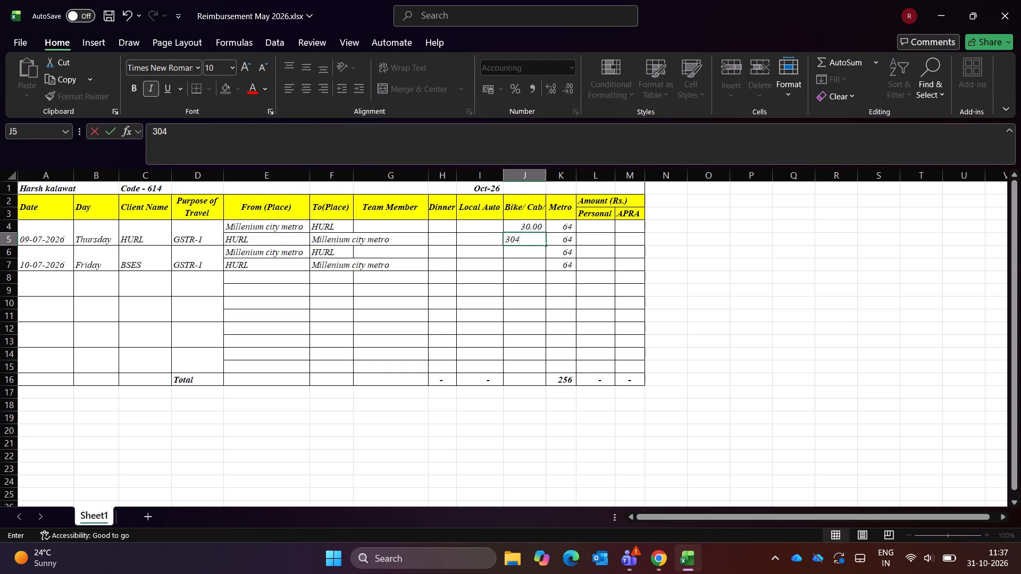
key(Delete)
key(Delete)
key(BackSpace)
key(Return)
Enter a Bike/Cab fare of 30 on both lines of the BSES entry, in J6 and J7.
text(30)
key(Return)
text(30)
key(Return)
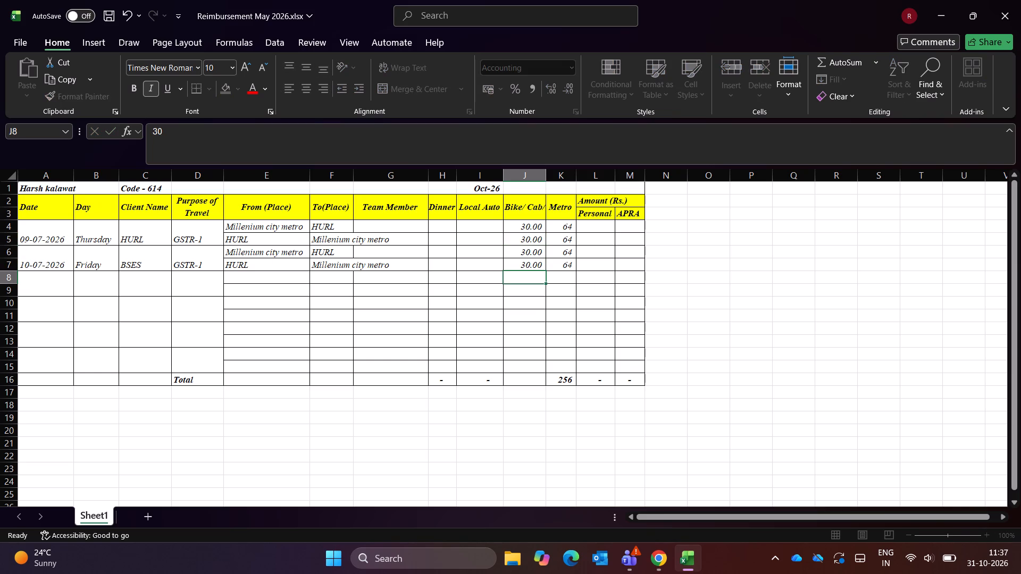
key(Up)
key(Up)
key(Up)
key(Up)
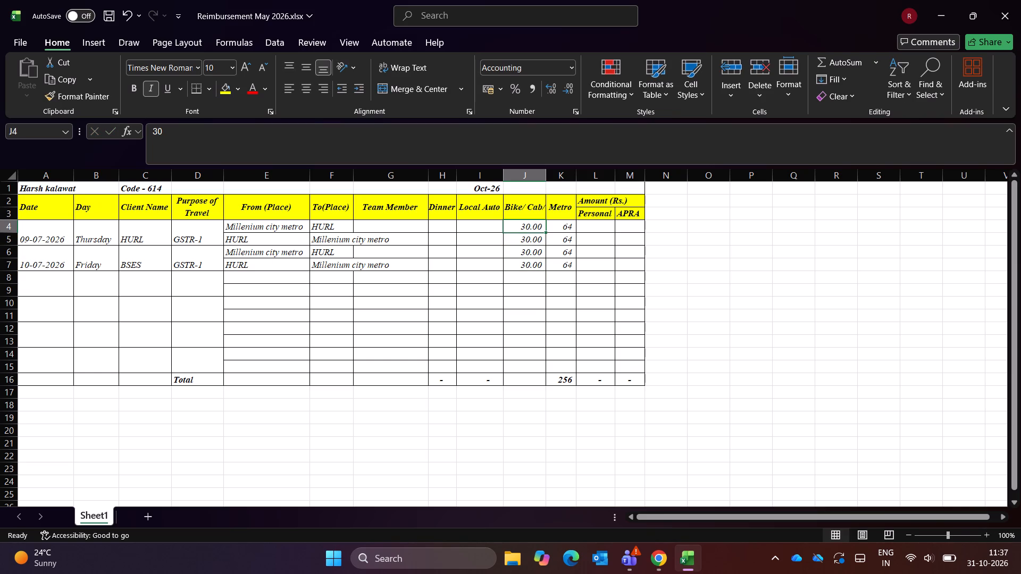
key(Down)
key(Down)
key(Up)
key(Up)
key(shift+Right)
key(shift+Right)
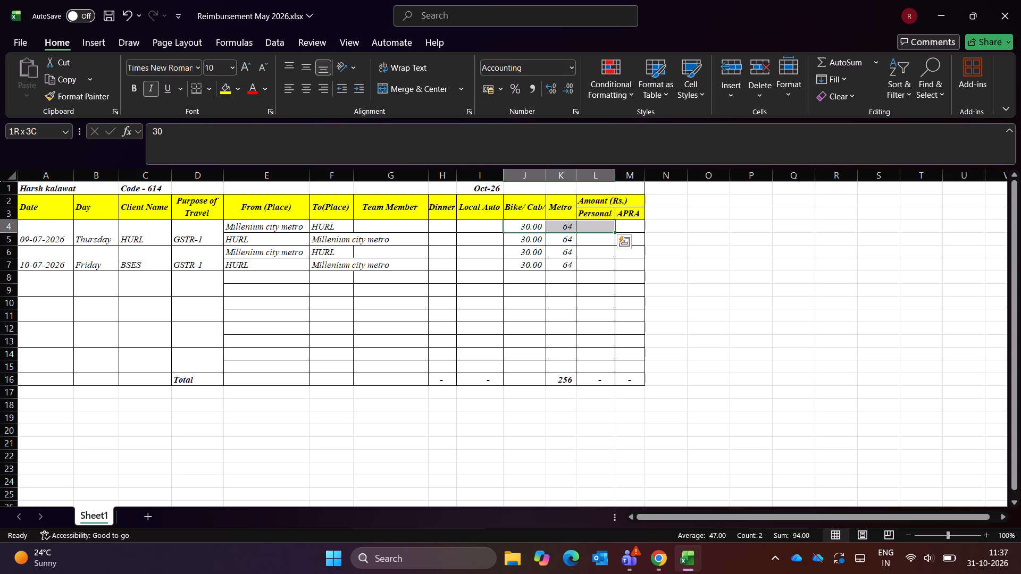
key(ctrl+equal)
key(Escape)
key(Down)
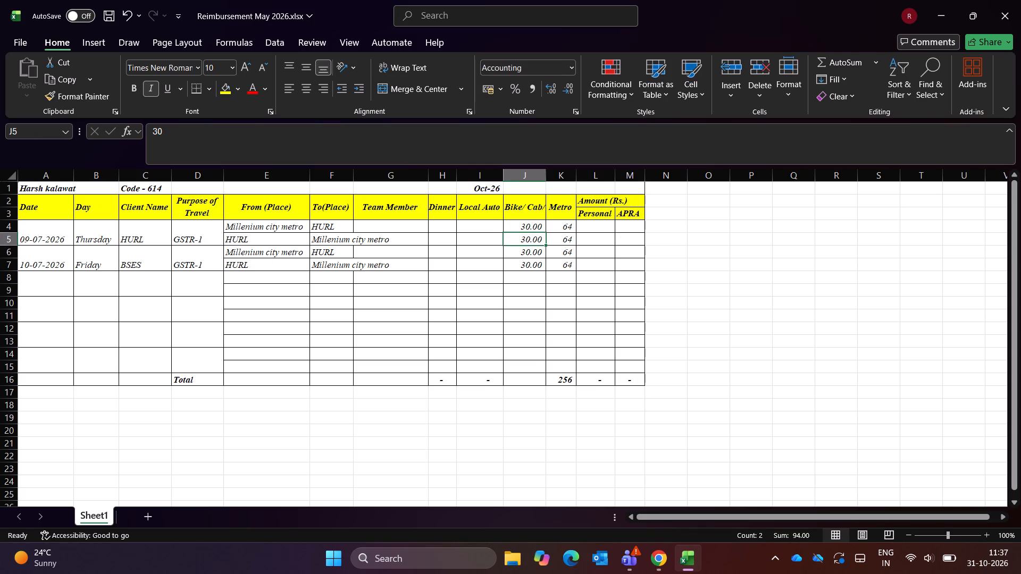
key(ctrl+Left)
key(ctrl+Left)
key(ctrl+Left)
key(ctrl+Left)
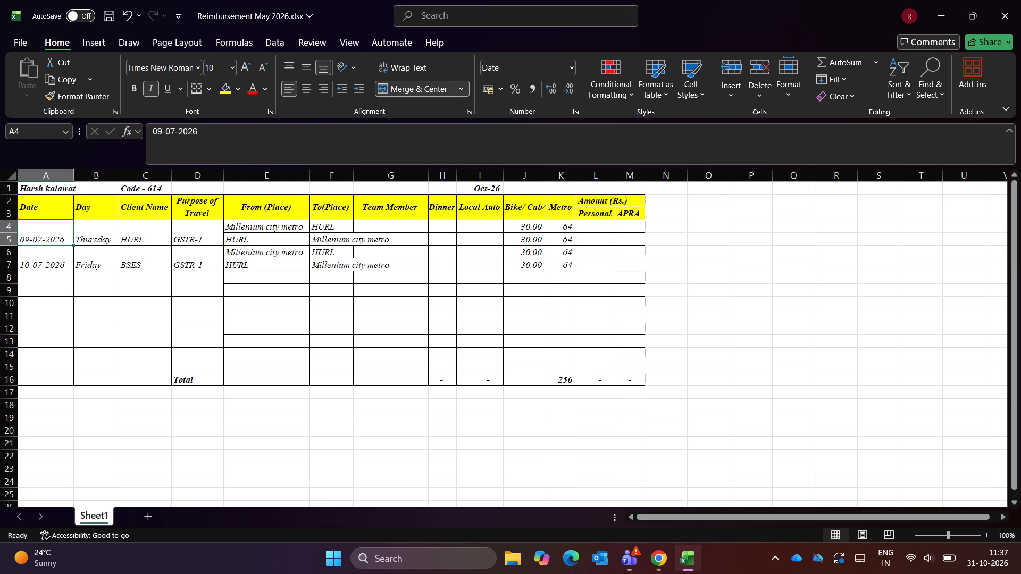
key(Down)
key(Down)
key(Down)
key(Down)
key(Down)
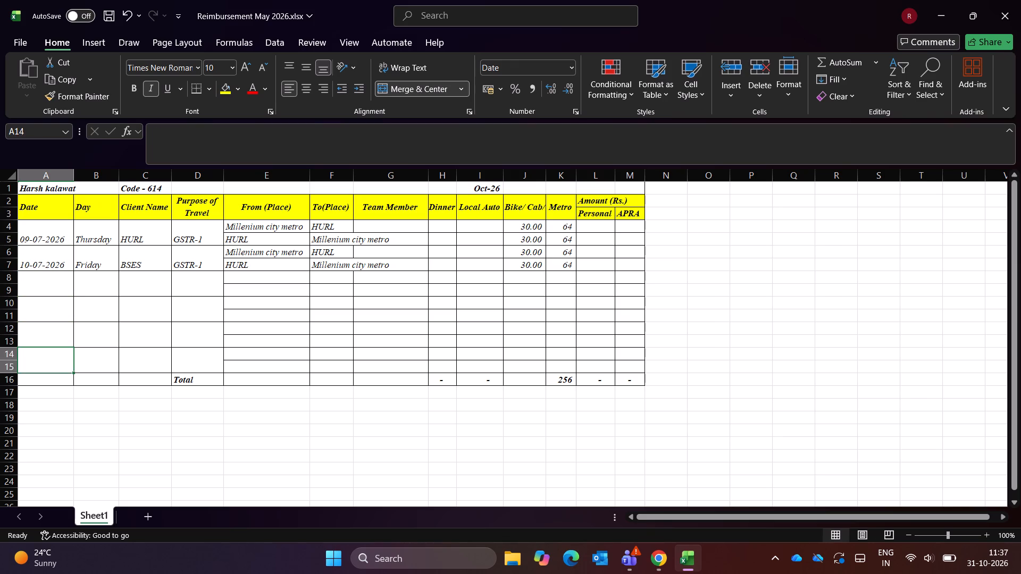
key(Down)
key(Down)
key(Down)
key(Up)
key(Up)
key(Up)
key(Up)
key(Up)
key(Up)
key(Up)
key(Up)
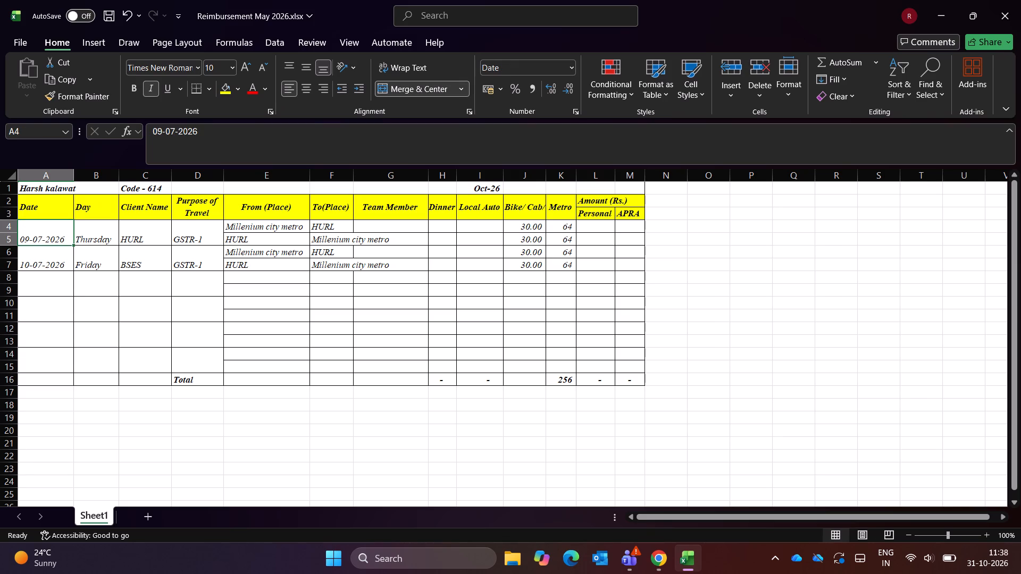
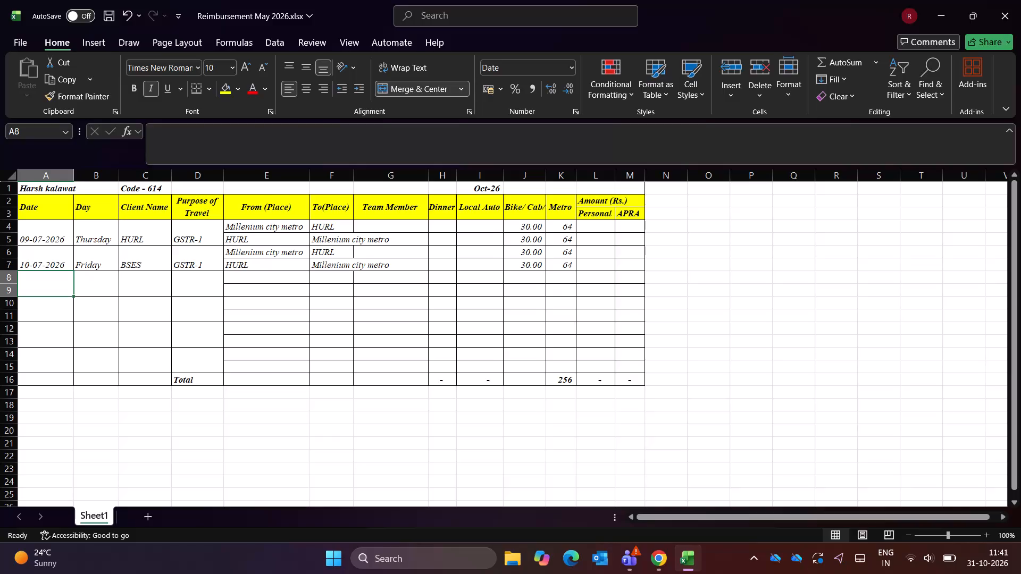
Enter the date 8-9-26 in the merged Date cell of rows 8–9.
text(8-9-26)
key(Return)
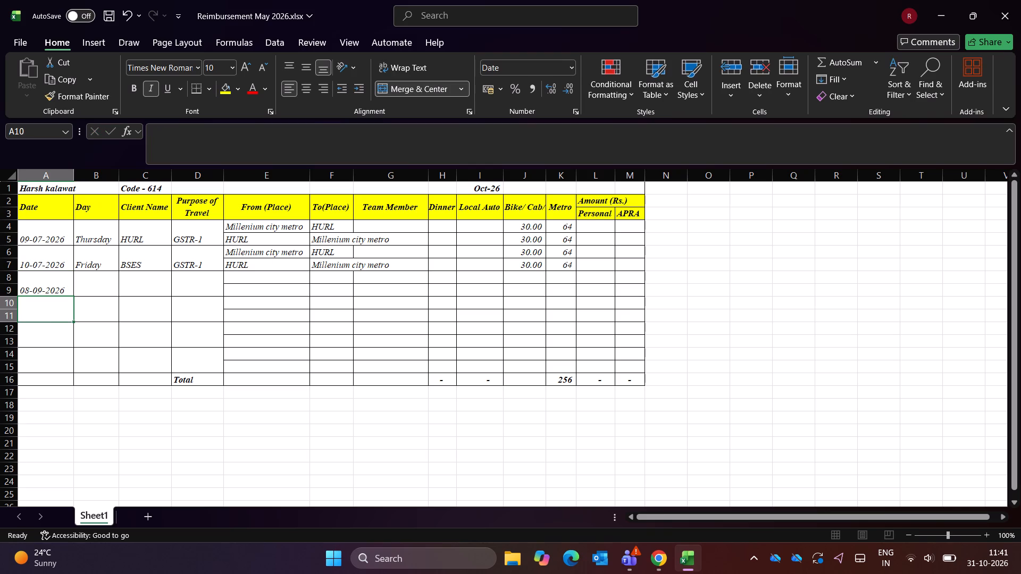
Change the date in merged rows 8–9 to 08-10-2026.
key(Up)
key(Right)
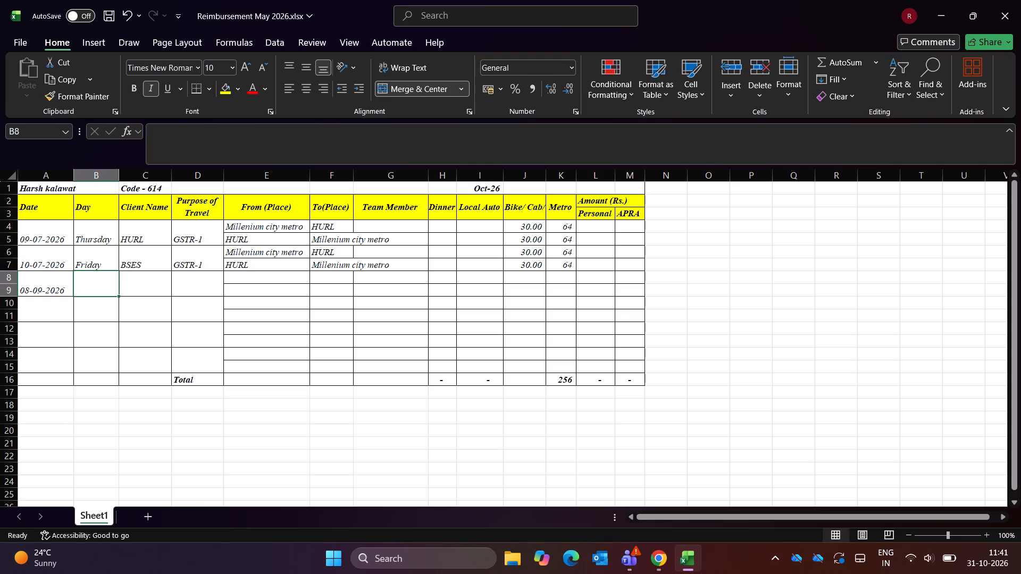
key(Left)
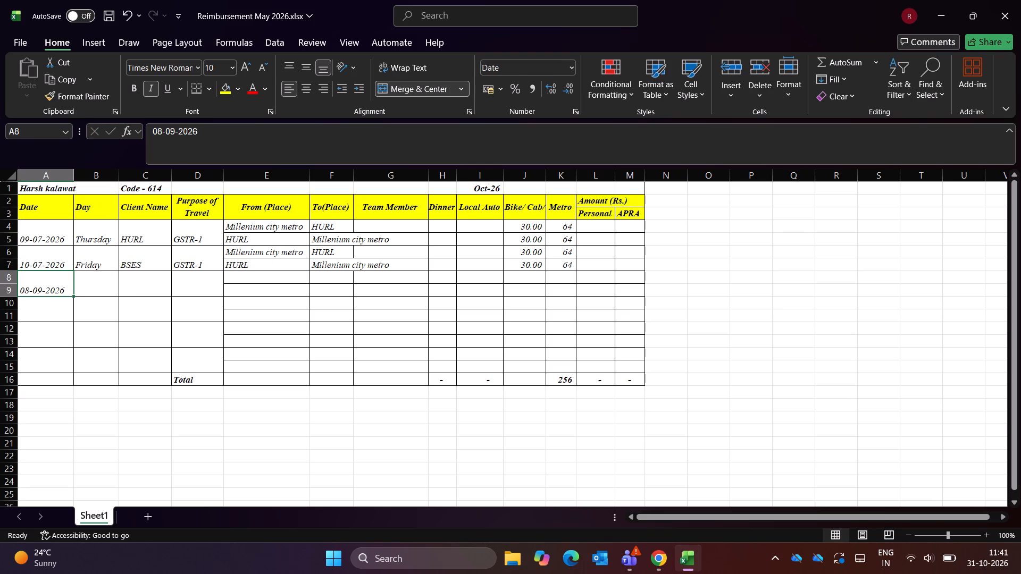
click(177, 134)
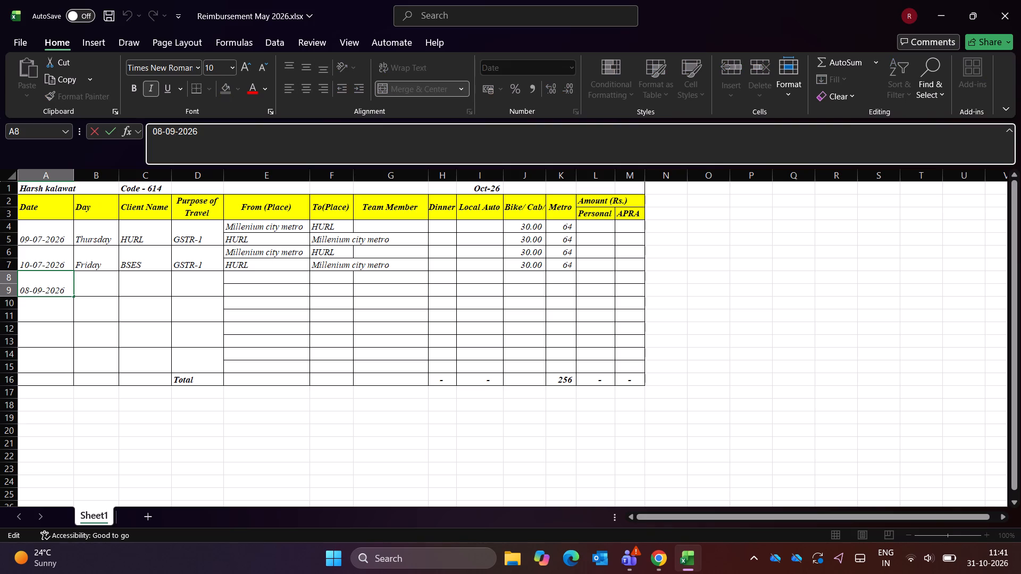
key(BackSpace)
key(BackSpace)
text(10)
key(Return)
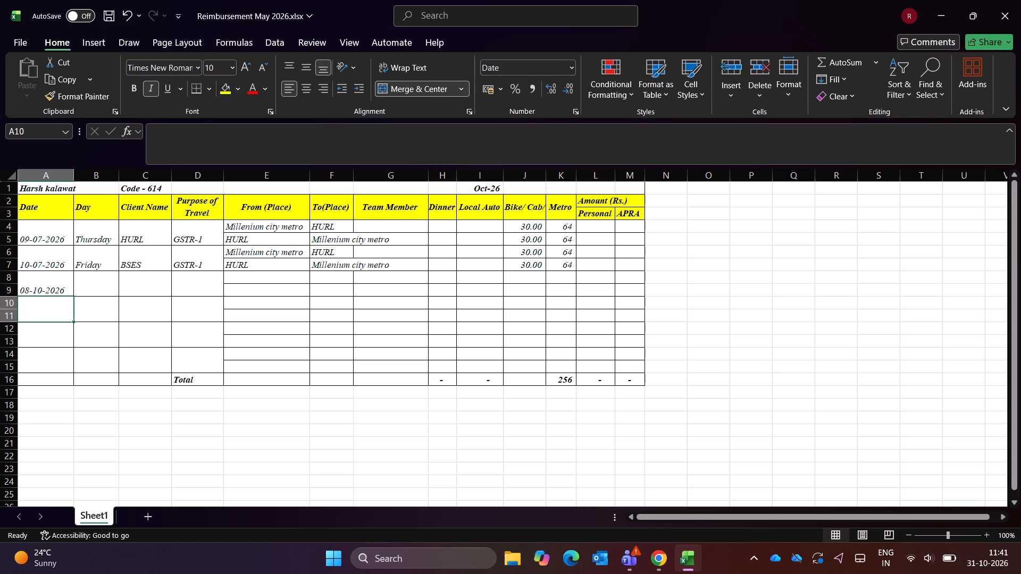
Enter a Bike/Cab fare of 33 in J8 for the 08-10-2026 entry.
key(Up)
key(Right)
key(Right)
key(Right)
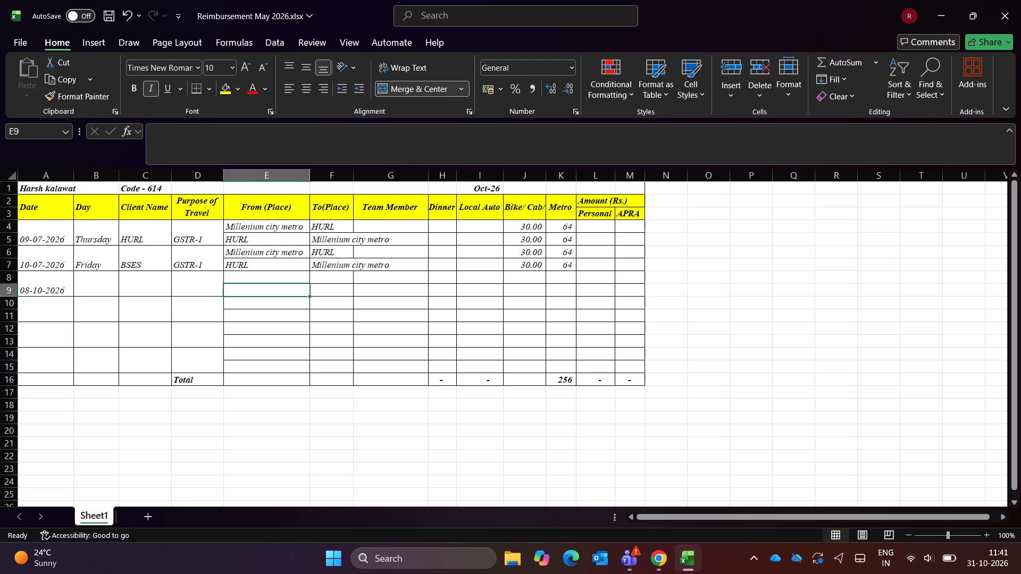
key(Right)
key(Right)
key(Right)
key(Right)
key(Right)
key(Up)
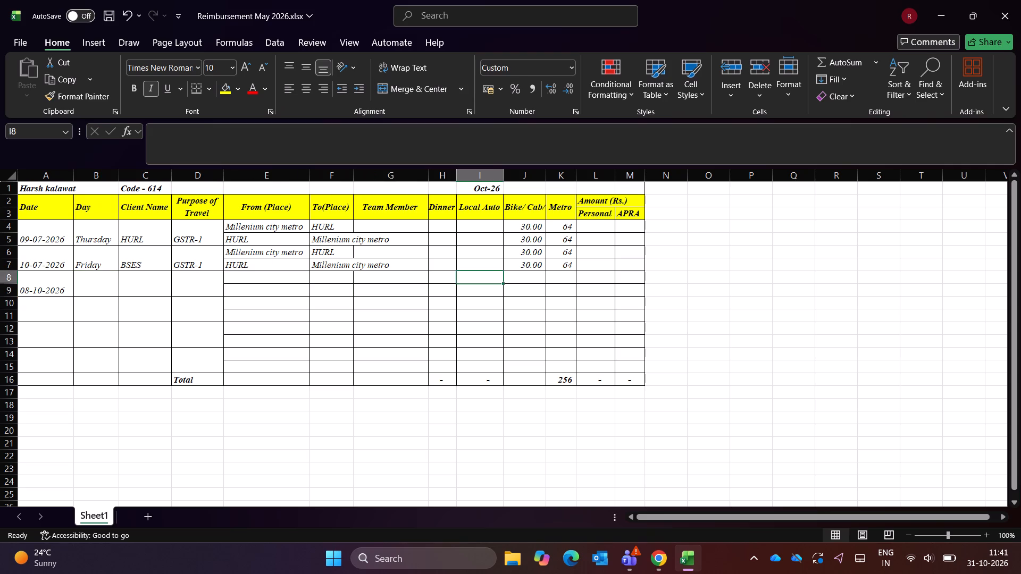
key(Right)
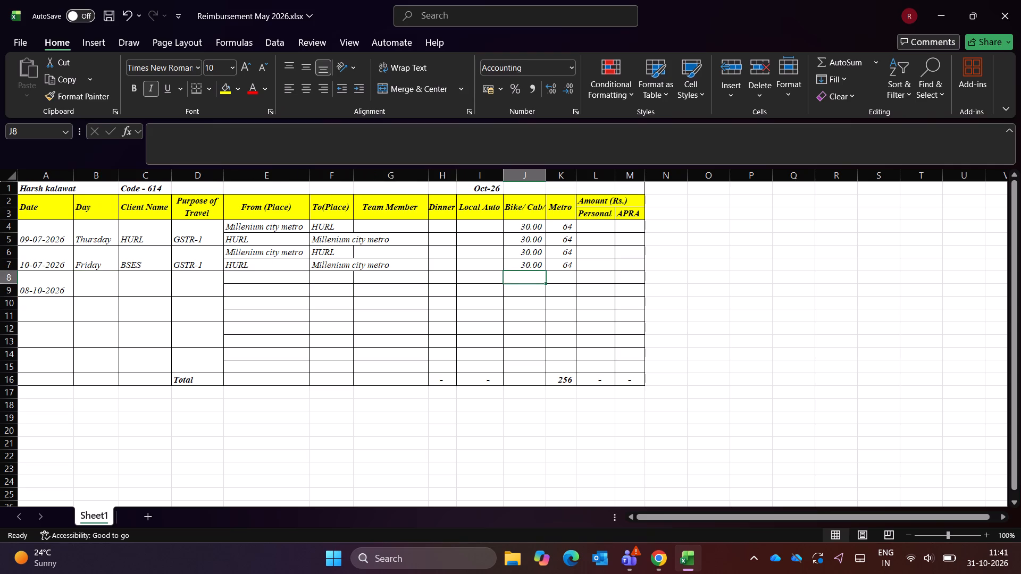
text(33)
key(Return)
Enter SRF as the client and GSTR-9 as the purpose of travel for the 08-10-2026 entry.
key(Up)
key(Left)
key(Left)
key(Left)
key(Left)
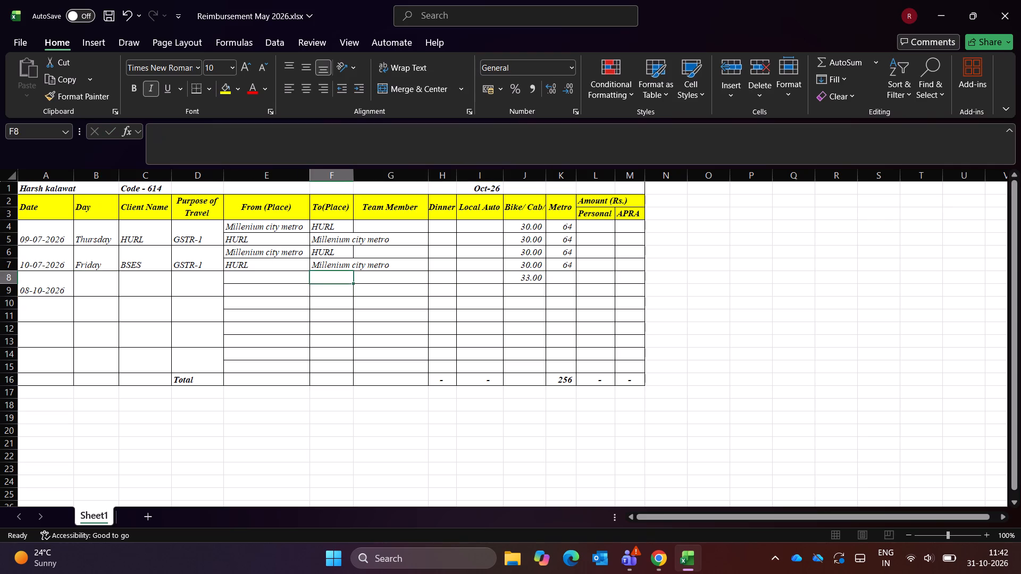
key(Left)
key(Left)
key(Left)
key(Left)
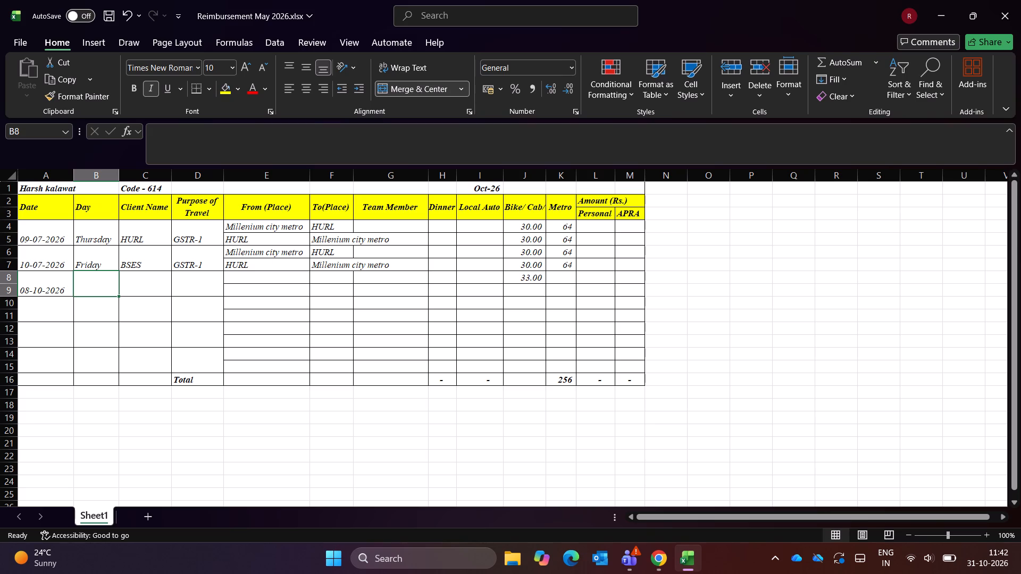
key(Right)
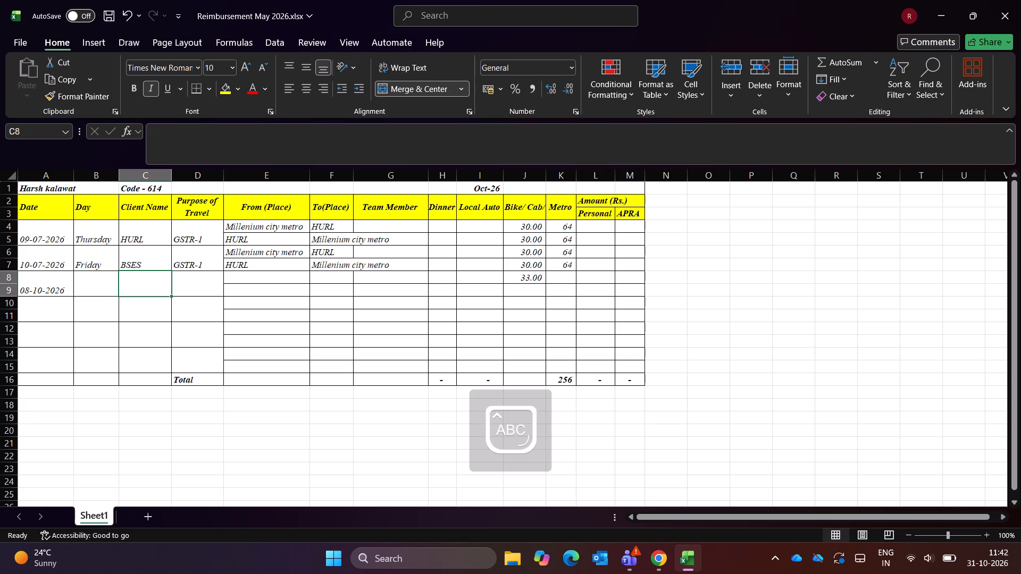
key(Return)
key(Up)
key(Right)
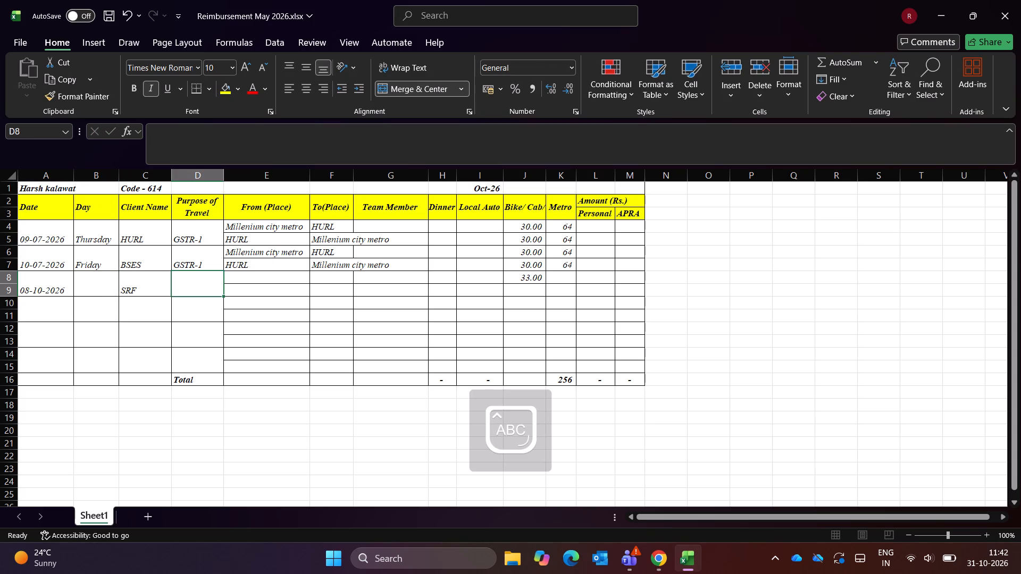
text(GSTR-9)
key(Return)
key(Up)
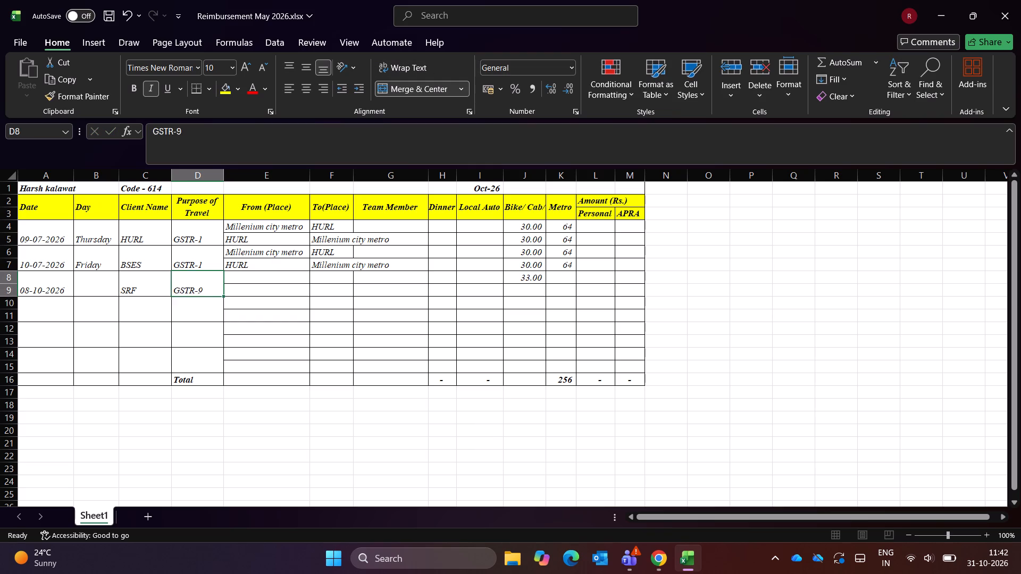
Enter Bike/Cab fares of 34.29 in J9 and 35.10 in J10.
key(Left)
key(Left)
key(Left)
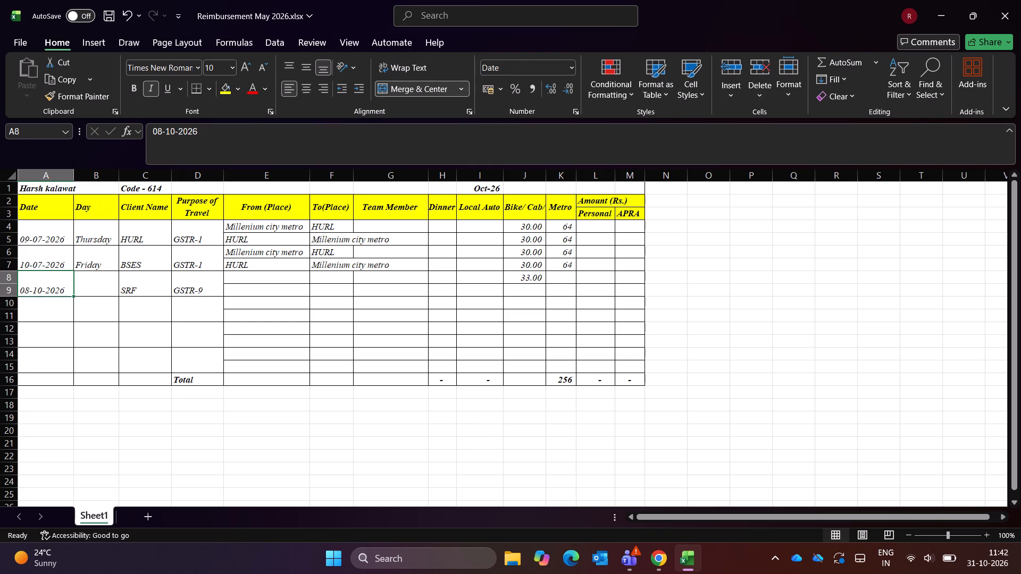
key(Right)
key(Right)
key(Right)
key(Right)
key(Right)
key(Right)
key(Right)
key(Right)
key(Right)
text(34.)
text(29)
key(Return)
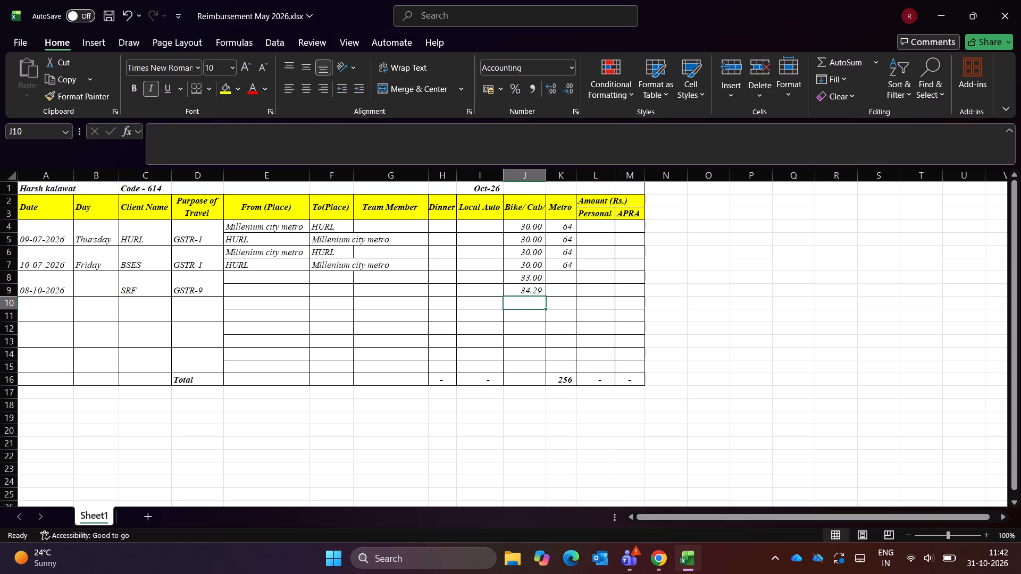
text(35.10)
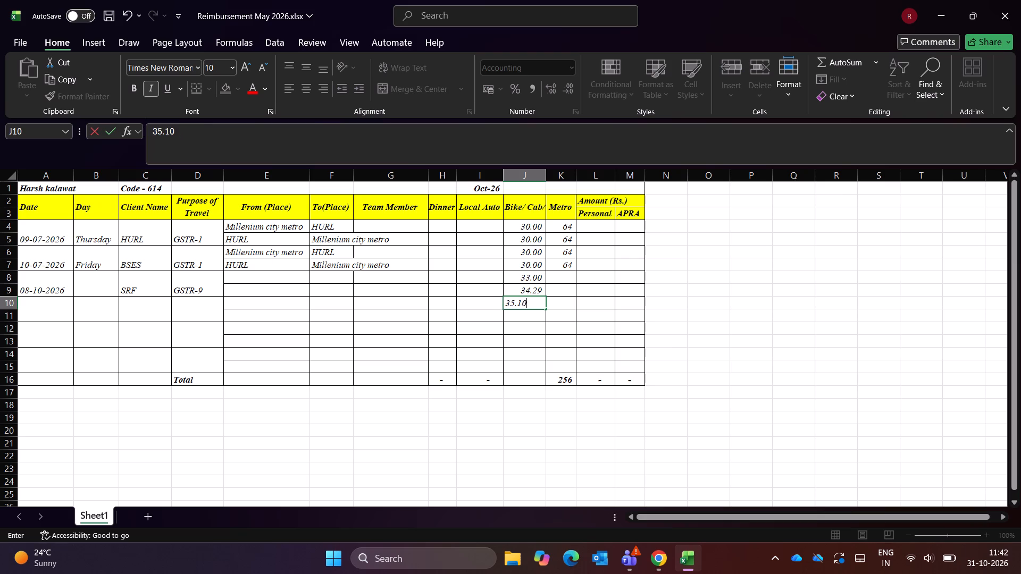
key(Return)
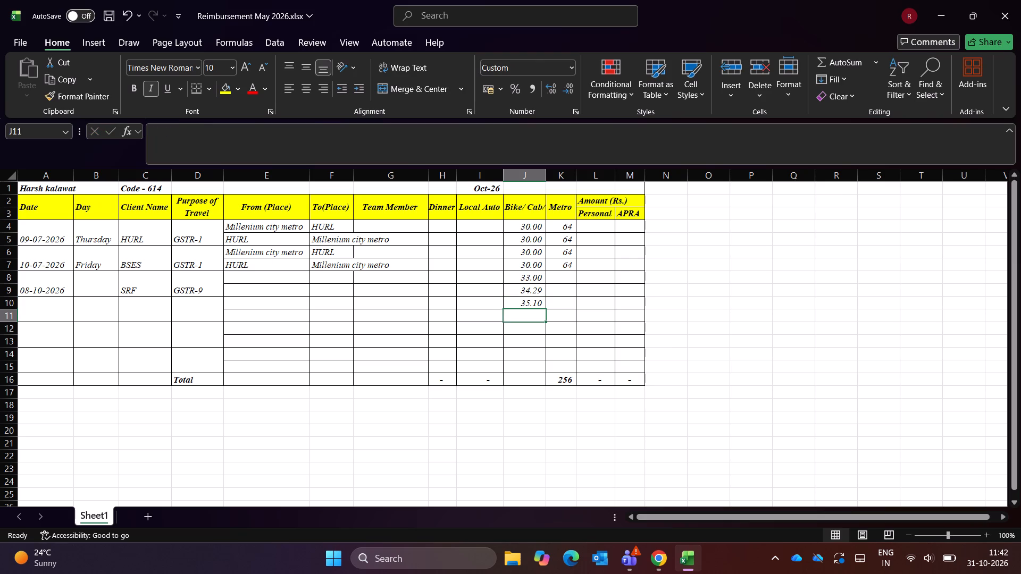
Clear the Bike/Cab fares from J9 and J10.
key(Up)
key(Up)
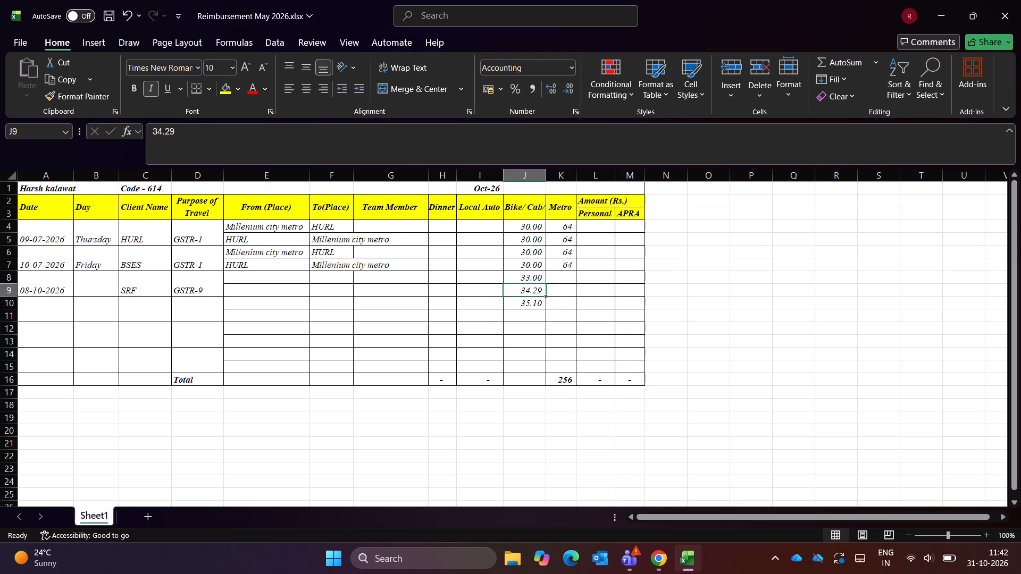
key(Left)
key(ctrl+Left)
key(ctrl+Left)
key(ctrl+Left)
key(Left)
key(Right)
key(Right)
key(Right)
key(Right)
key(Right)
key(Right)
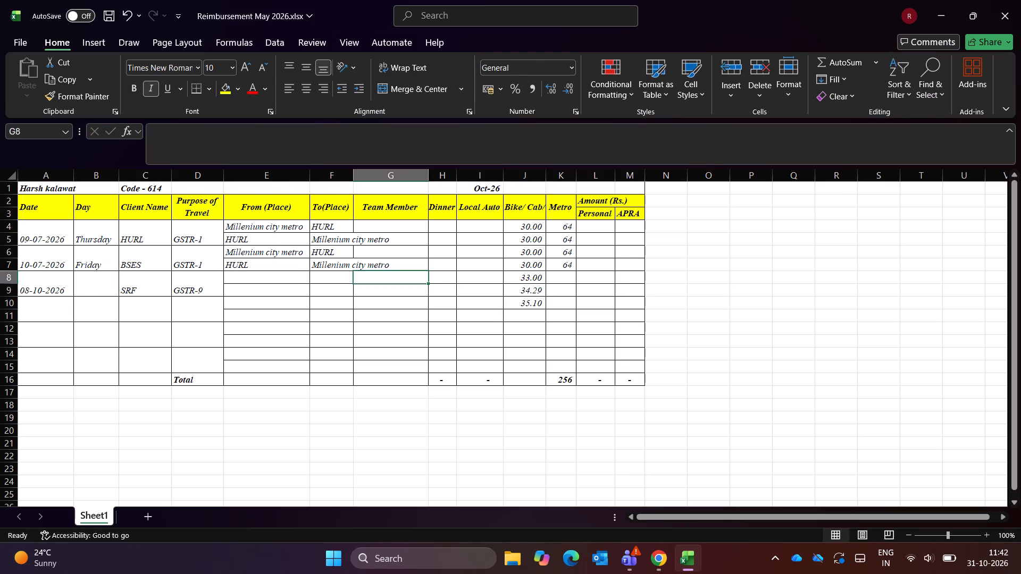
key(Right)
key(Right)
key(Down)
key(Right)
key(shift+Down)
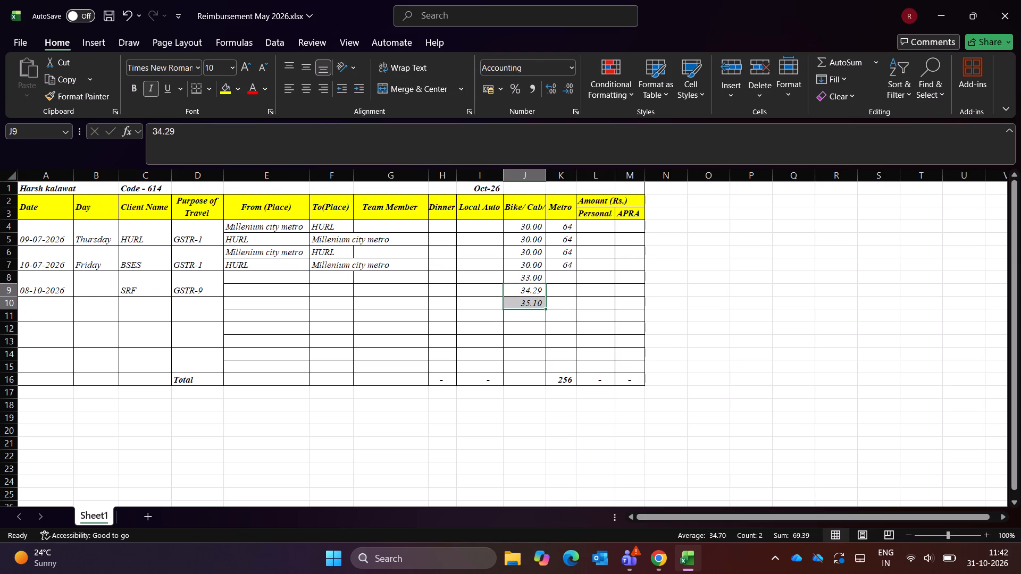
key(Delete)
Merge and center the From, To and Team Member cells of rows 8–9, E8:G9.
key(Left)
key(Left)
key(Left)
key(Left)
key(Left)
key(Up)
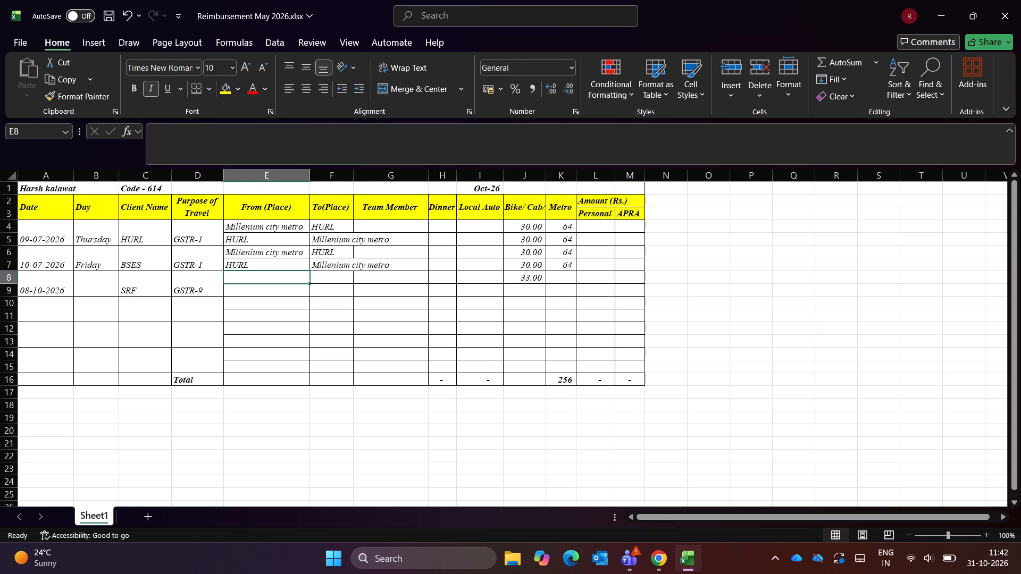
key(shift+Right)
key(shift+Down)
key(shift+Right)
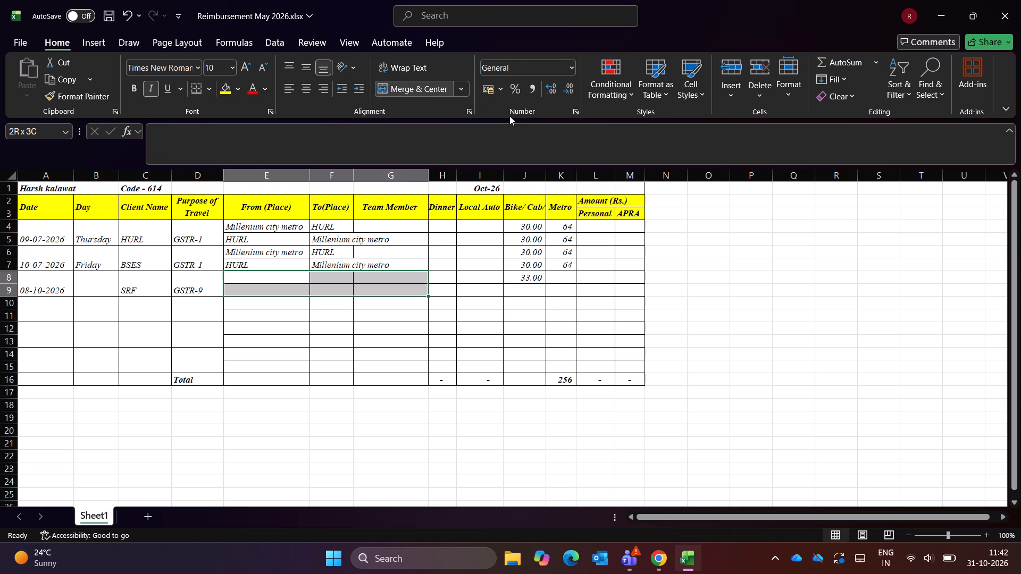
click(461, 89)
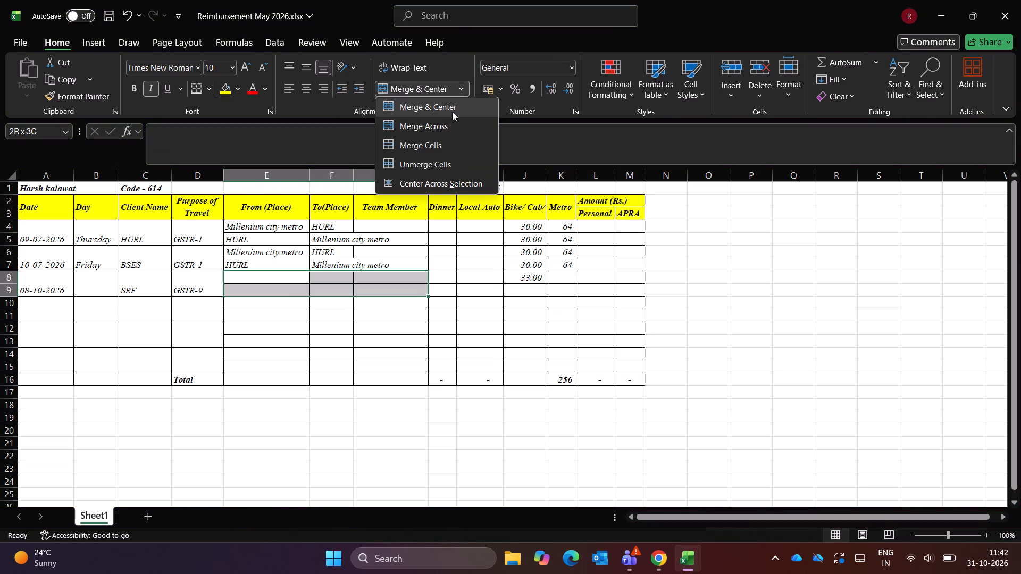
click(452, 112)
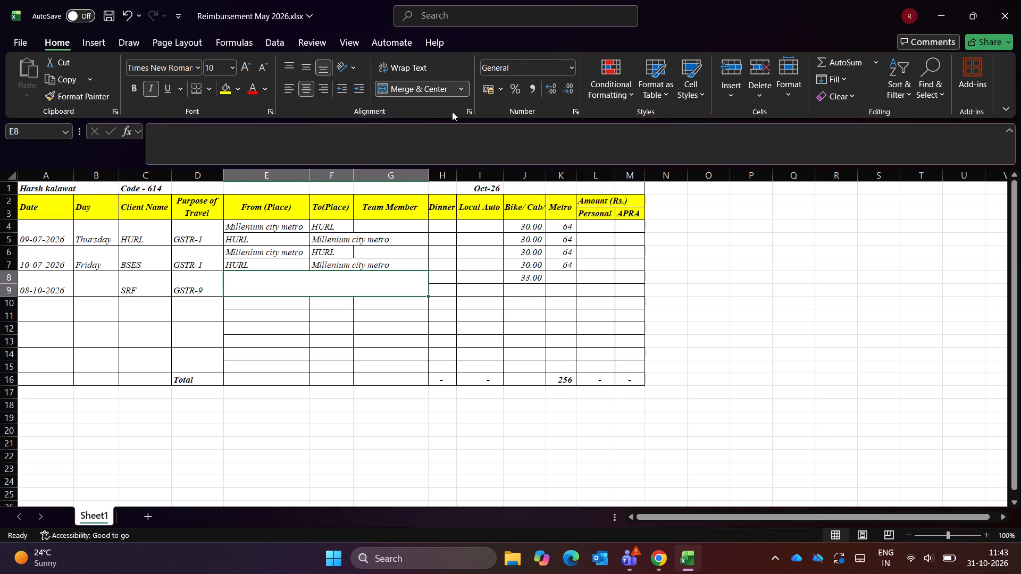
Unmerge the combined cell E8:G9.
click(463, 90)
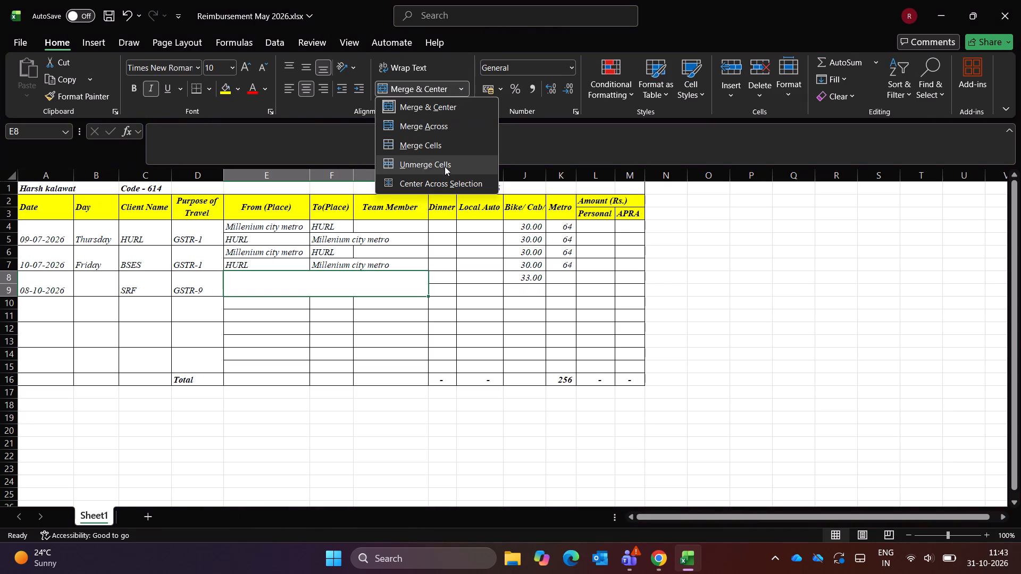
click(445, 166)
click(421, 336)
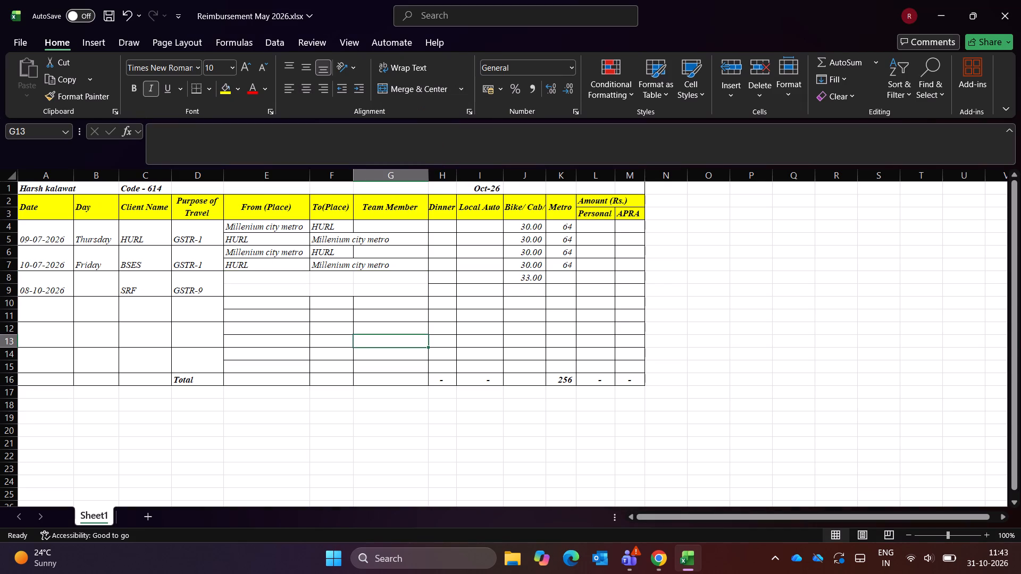
Unmerge the date, day, client and purpose cells of the 08-10-2026 entry, A8:D9.
key(Down)
key(Down)
key(ctrl+Up)
key(Down)
key(Down)
key(Down)
key(Down)
key(Down)
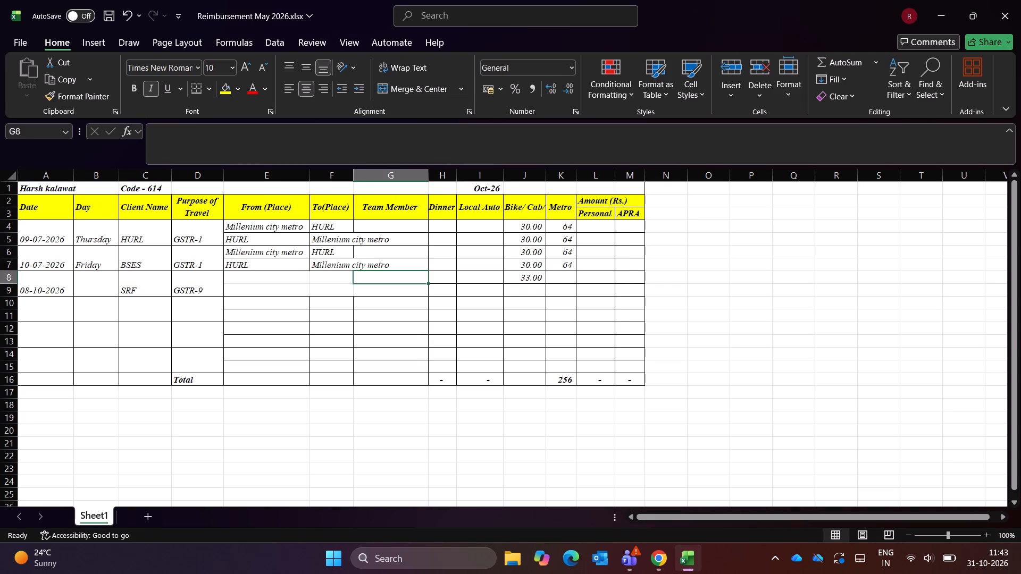
key(ctrl+Left)
key(ctrl+Left)
key(Left)
key(Left)
key(Left)
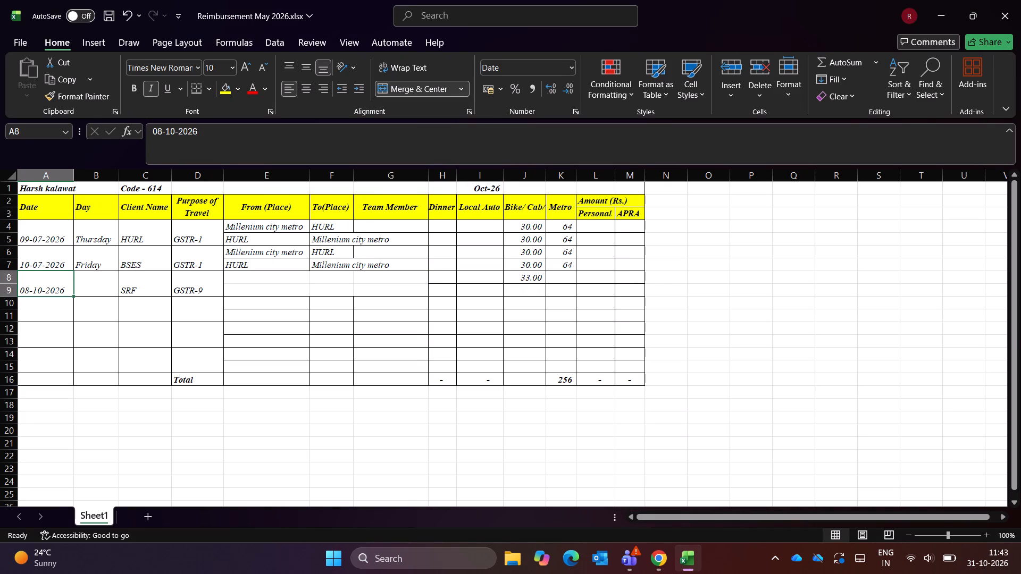
key(shift+Right)
key(shift+Right)
key(shift+Right)
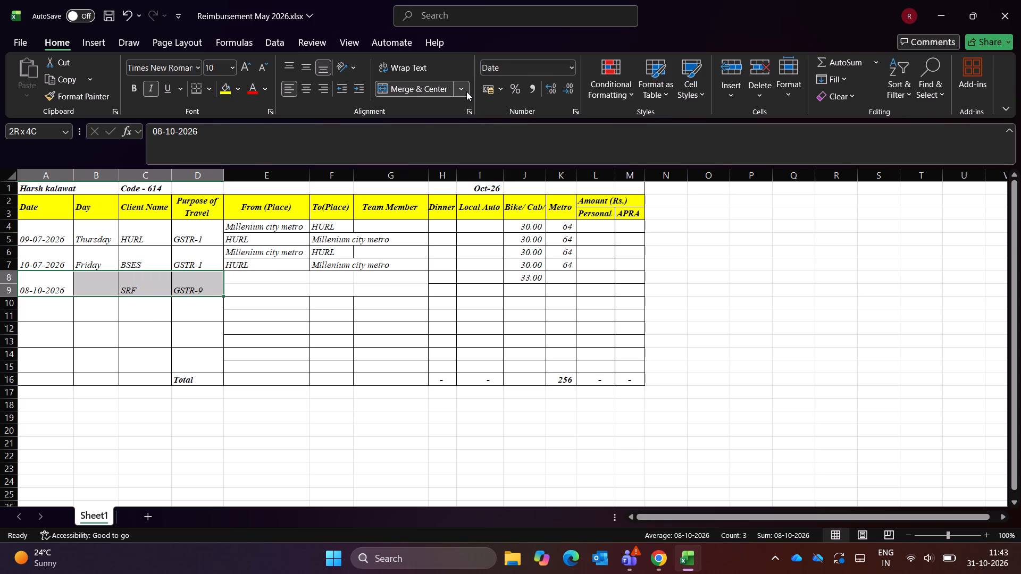
click(466, 91)
click(432, 164)
key(Escape)
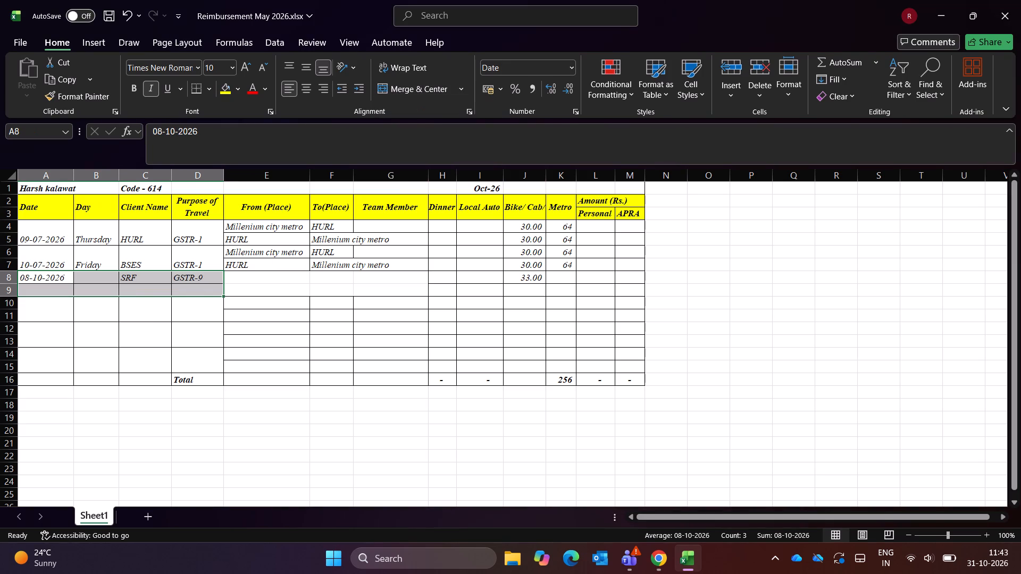
Apply all borders to the rows from the 08-10-2026 entry through the Total row, A8:M16.
key(Down)
key(Down)
key(Right)
key(Right)
key(Right)
key(Up)
key(Up)
key(Up)
key(Left)
key(Left)
key(Left)
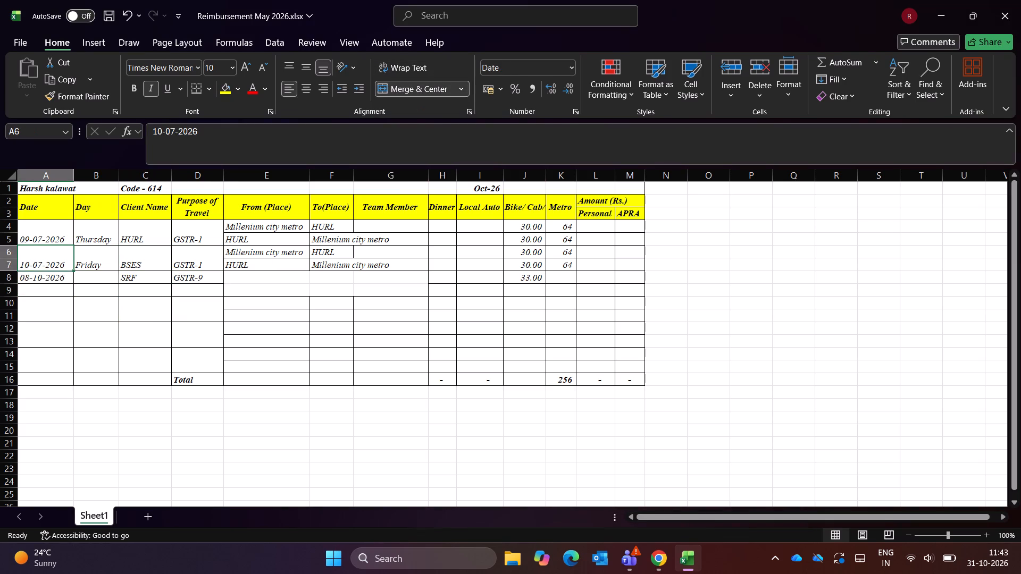
key(Down)
key(shift+Right)
key(shift+Right)
key(shift+Right)
key(ctrl+shift+Up)
key(shift+Right)
key(shift+Right)
key(shift+Right)
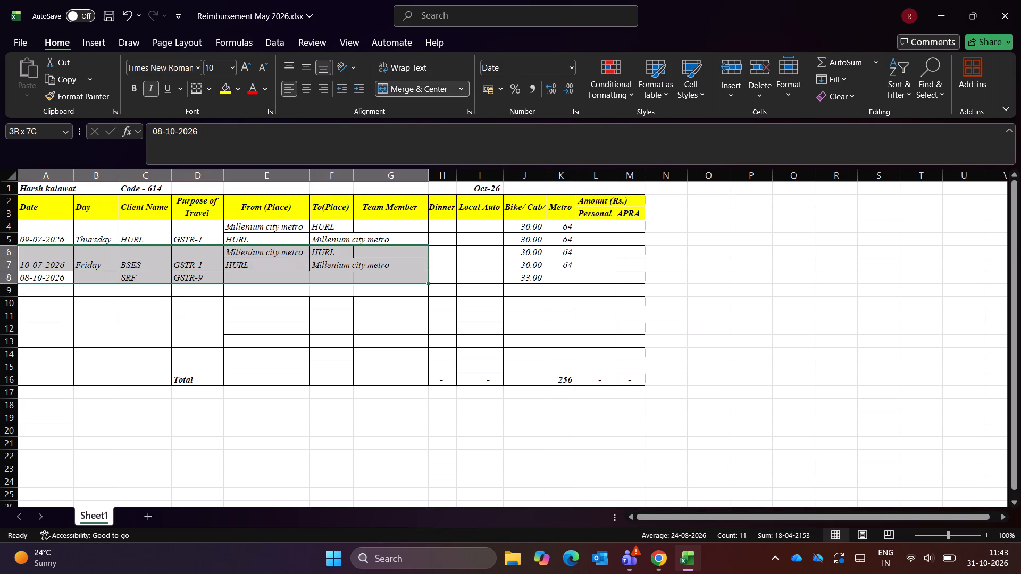
key(shift+Down)
key(shift+Down)
key(shift+Right)
key(shift+Right)
key(shift+Right)
key(shift+Right)
key(shift+Down)
key(shift+Down)
key(shift+Right)
key(shift+Right)
key(shift+Down)
key(shift+Down)
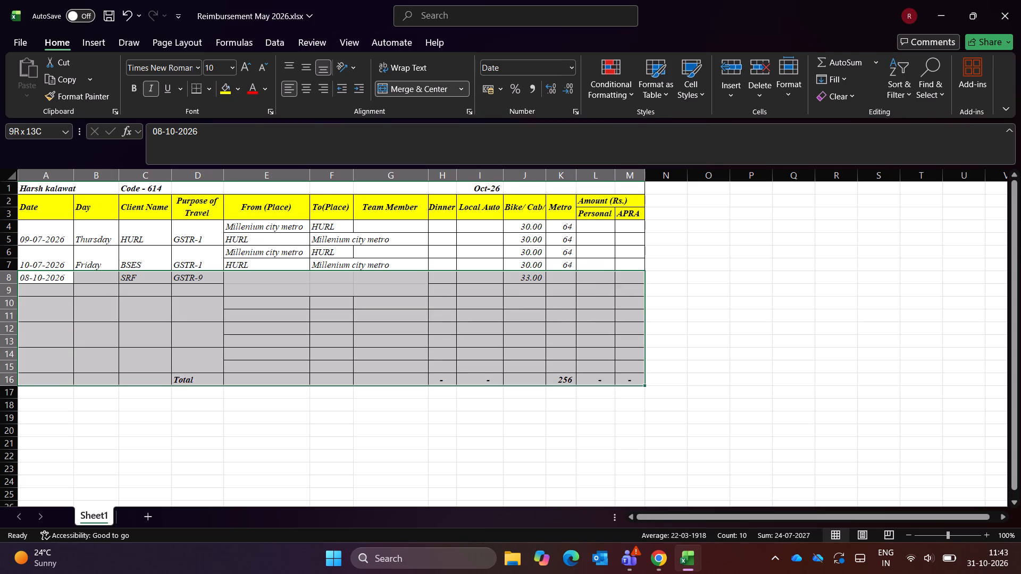
key(alt+h)
text(BA)
key(Escape)
key(Down)
key(Down)
key(Up)
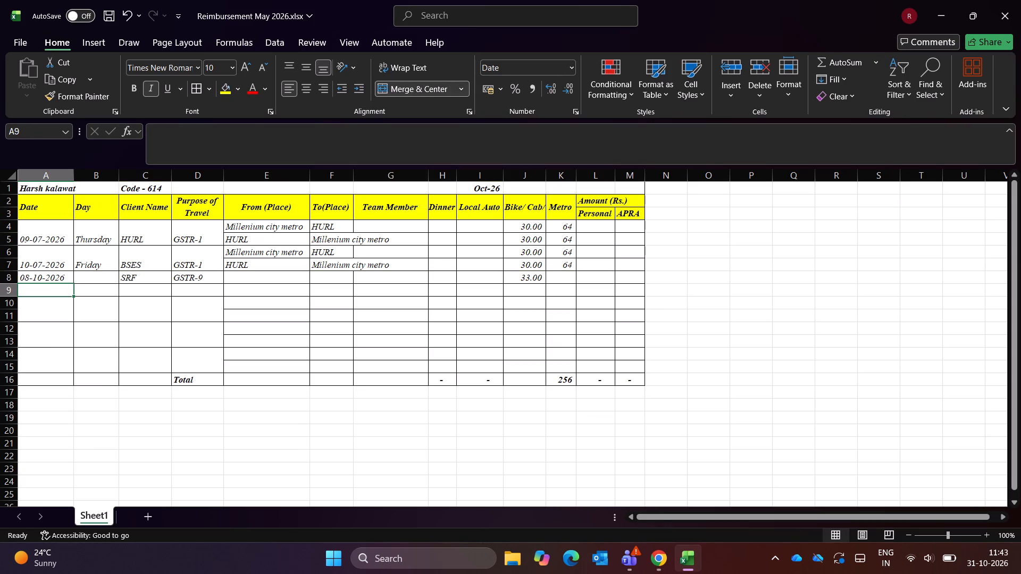
Unmerge the date, day, client and purpose cells of the empty rows 10–15, A10:D15.
key(Right)
key(Right)
key(Down)
key(Down)
key(Left)
key(Left)
key(Up)
key(Up)
key(Down)
key(shift+Right)
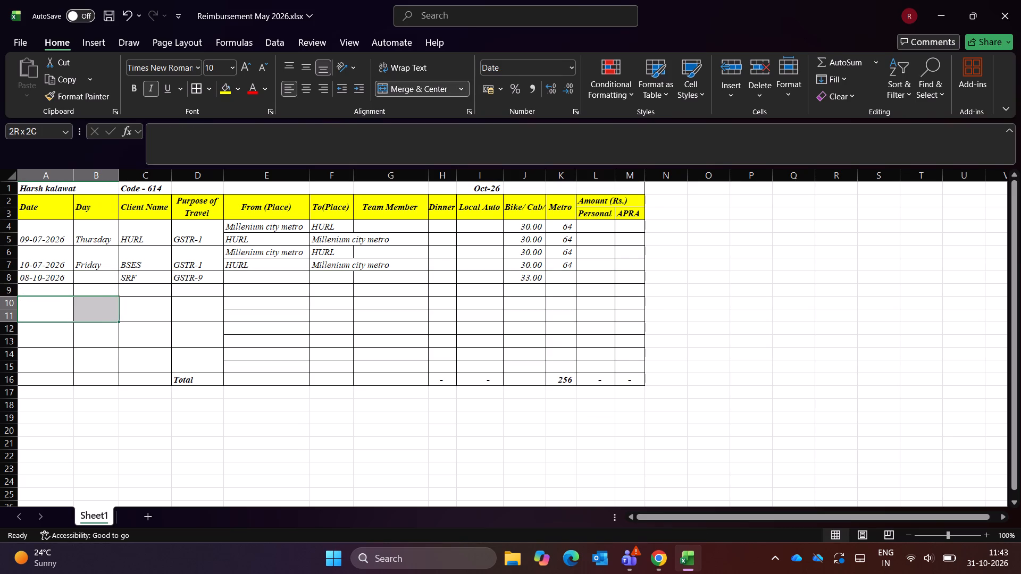
key(shift+Right)
key(shift+Down)
key(shift+Right)
key(shift+Down)
key(alt+h)
text(MU)
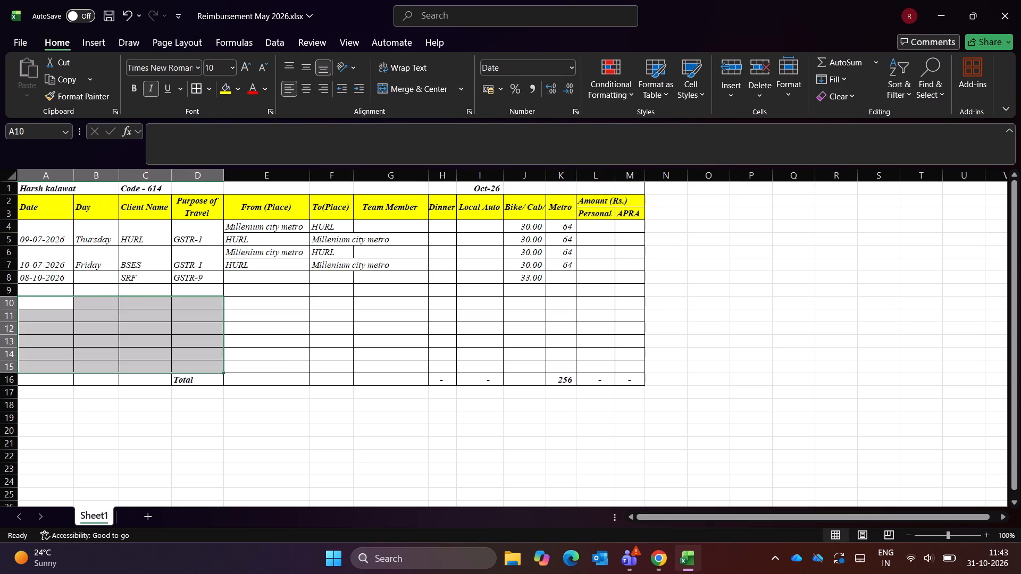
key(Escape)
Fill the date 08-10-2026 from A8 down through A15.
key(Up)
key(Right)
key(Right)
key(Right)
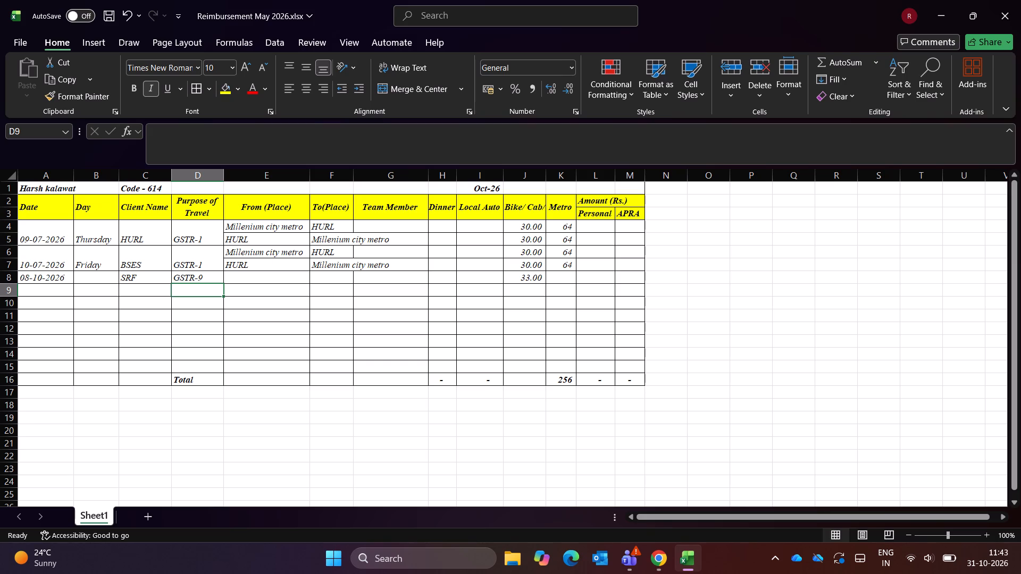
key(Left)
key(ctrl+Left)
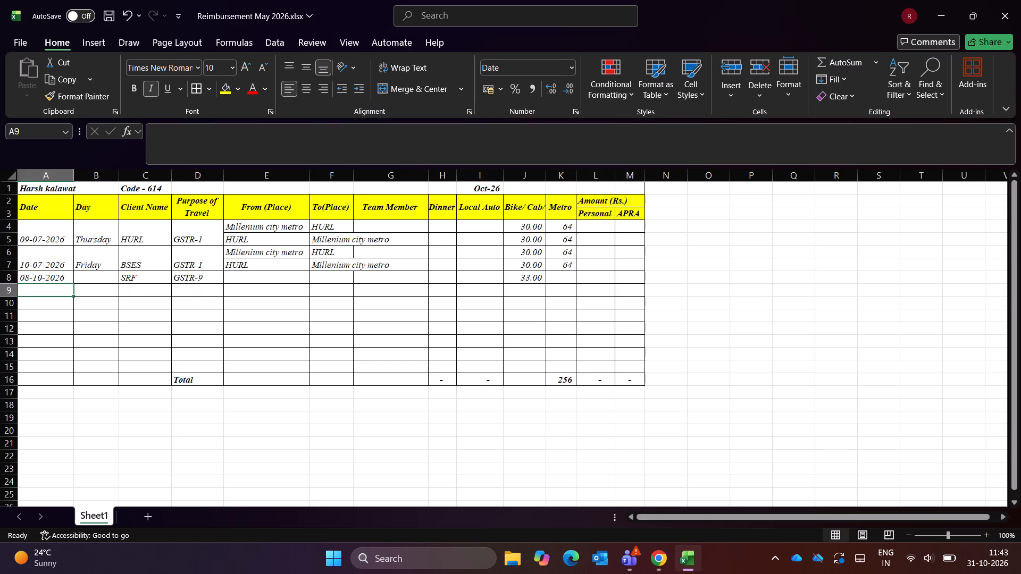
key(ctrl+Left)
key(Up)
key(shift+Down)
key(shift+Down)
key(shift+Down)
key(shift+Down)
key(shift+Down)
key(shift+Down)
key(shift+Down)
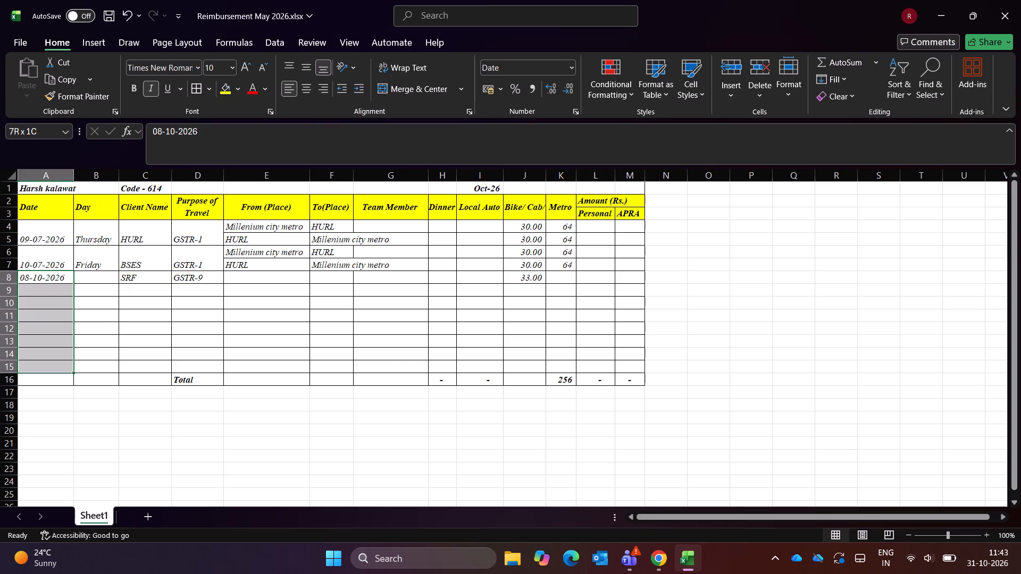
key(ctrl+d)
Change the date in A9 to 09-10-2026.
key(Up)
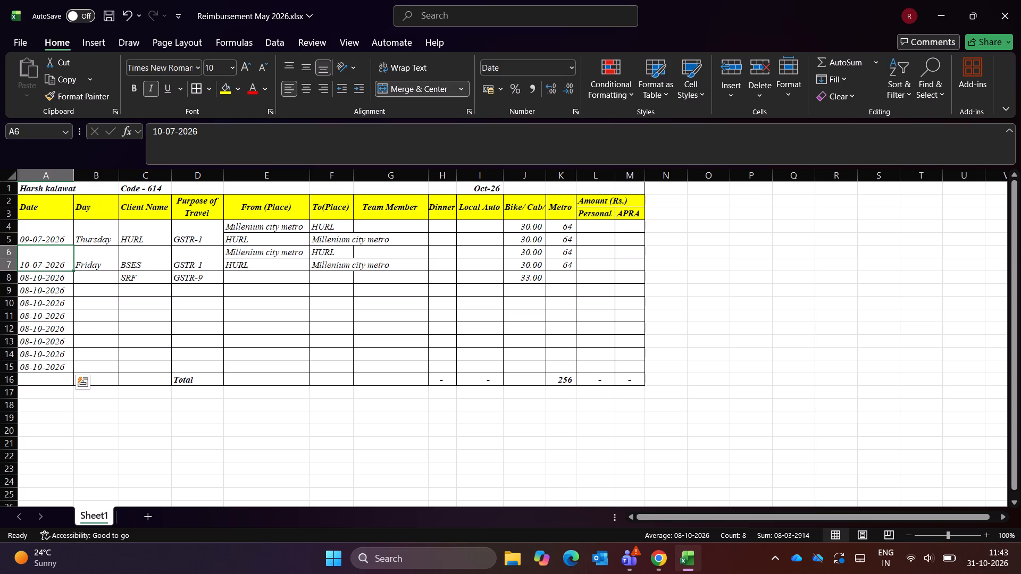
key(Down)
key(Down)
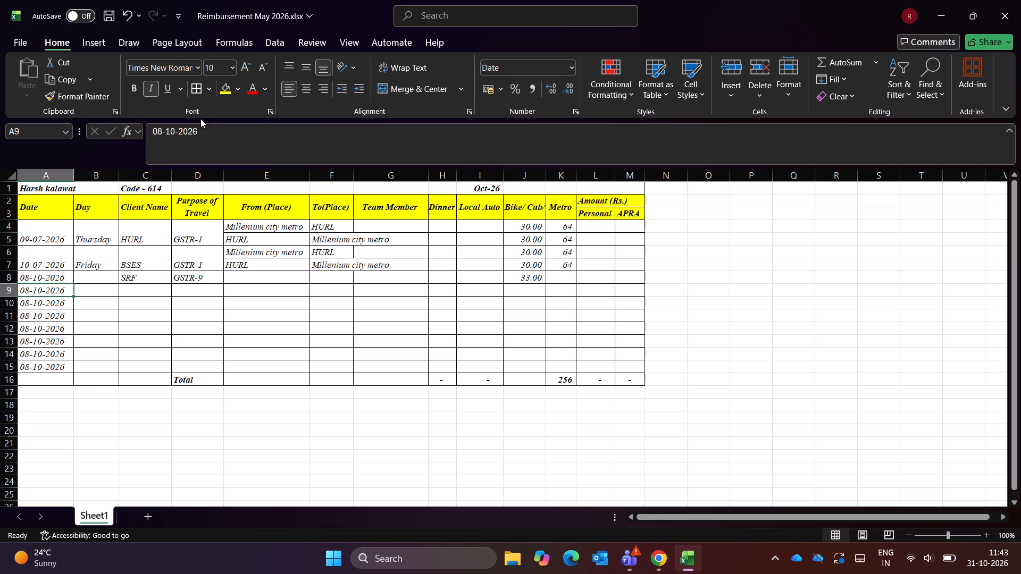
click(161, 140)
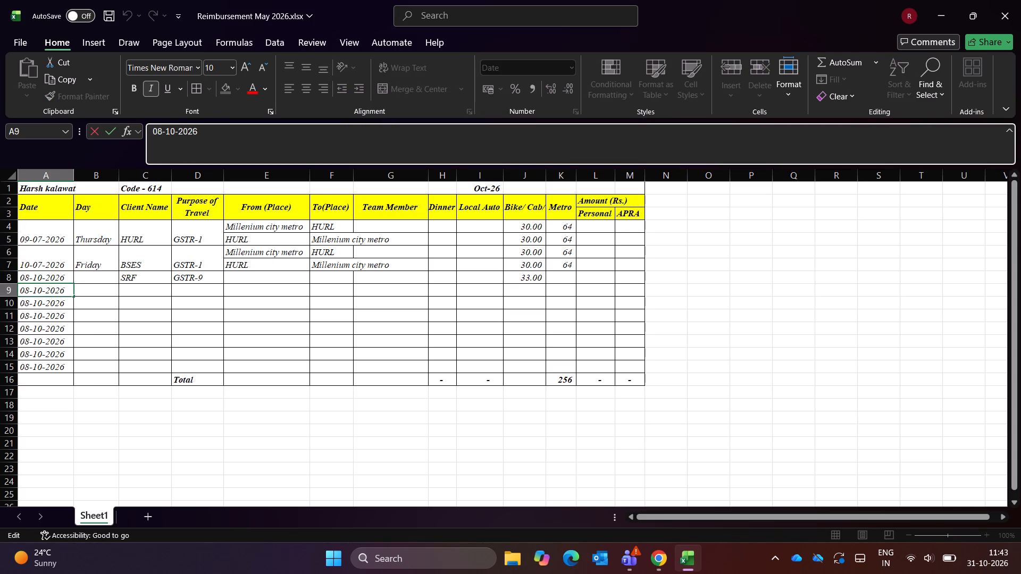
key(BackSpace)
key(9)
key(Return)
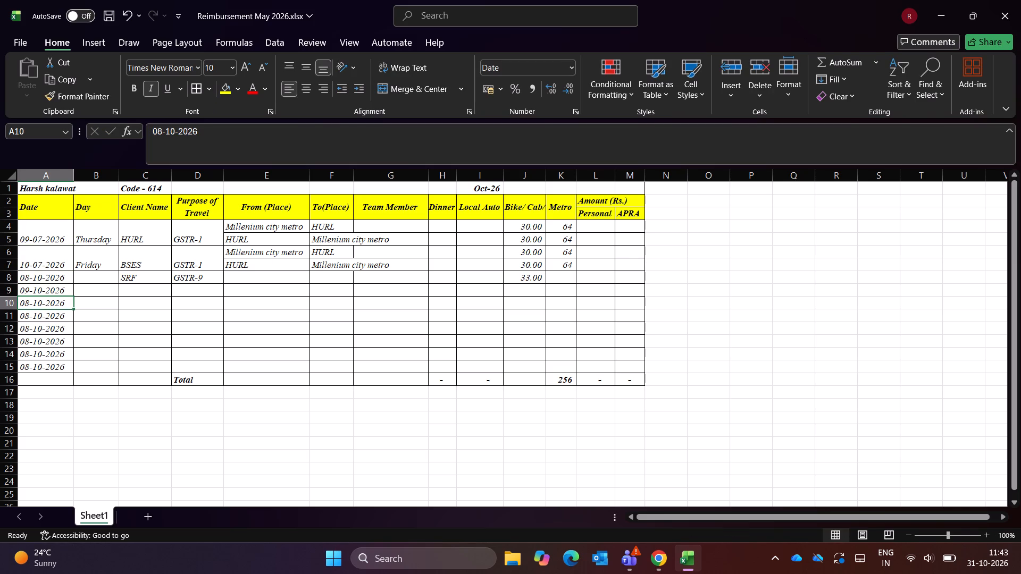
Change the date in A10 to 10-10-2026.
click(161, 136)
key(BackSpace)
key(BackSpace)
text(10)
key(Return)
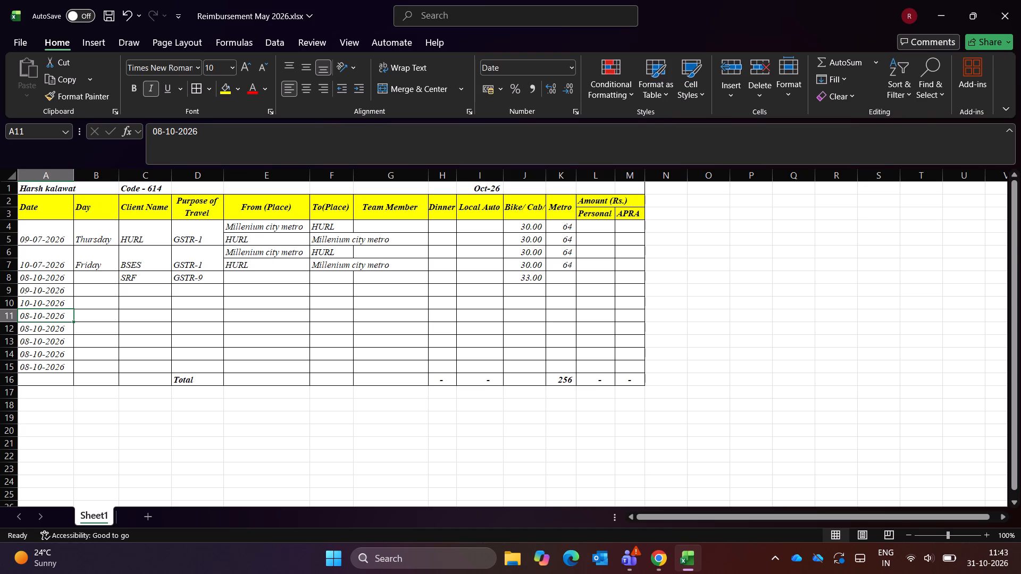
Change the date in A10 to 12-10-2026.
click(44, 305)
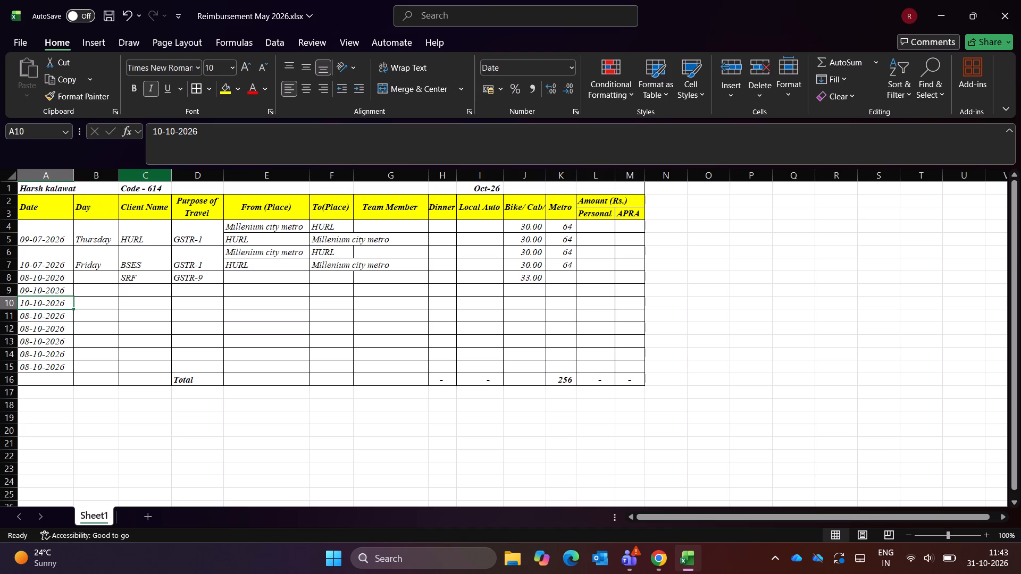
click(162, 132)
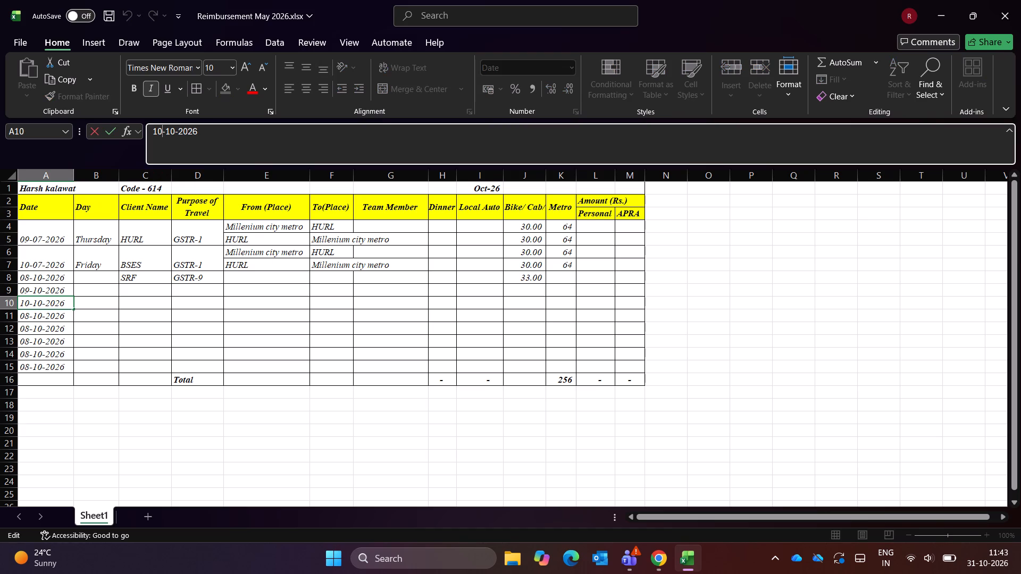
key(BackSpace)
key(BackSpace)
key(BackSpace)
text(12)
key(Return)
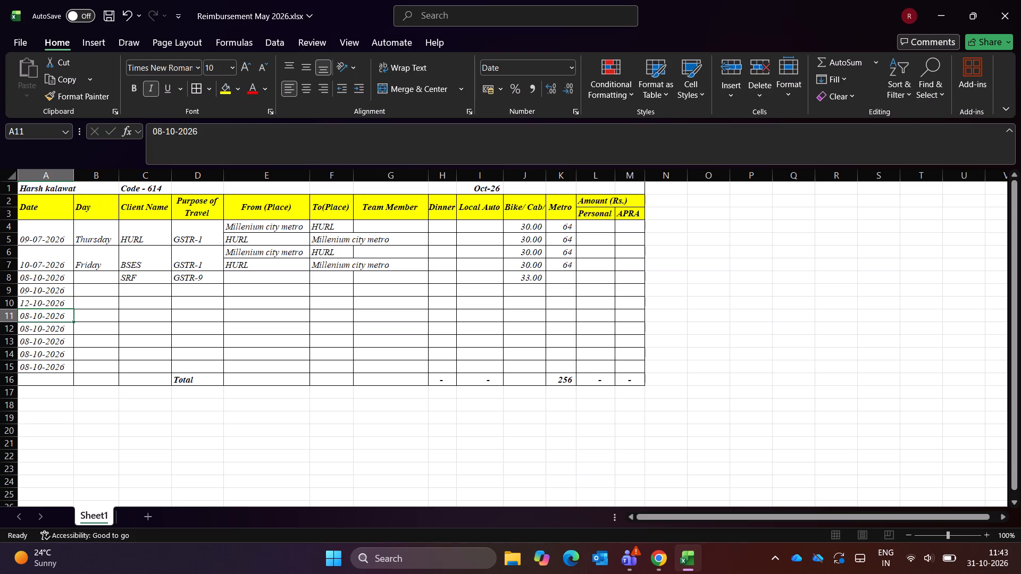
key(Up)
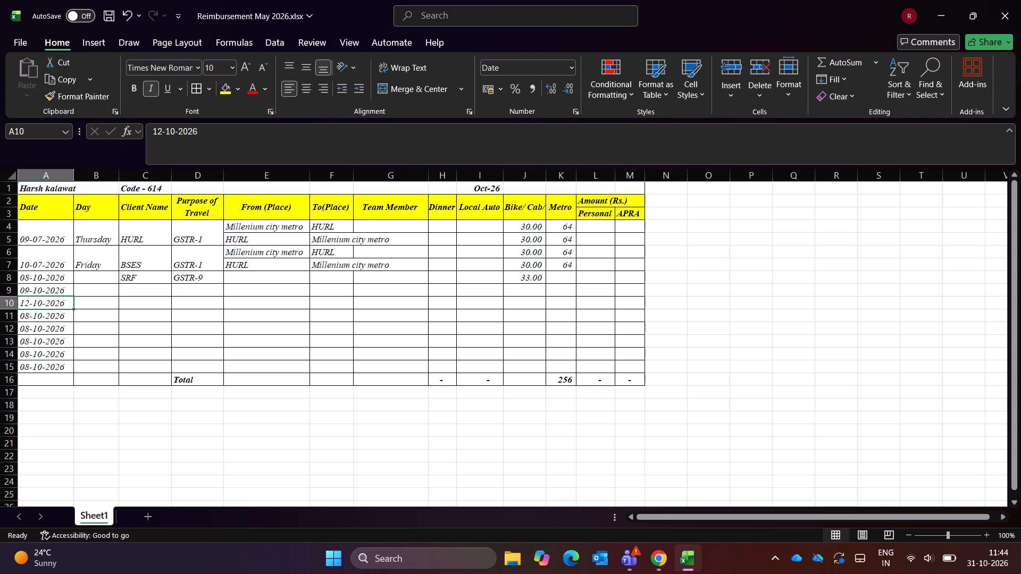
Change the dates in A11 and A12 to 13-10-2026 and 14-10-2026.
key(Down)
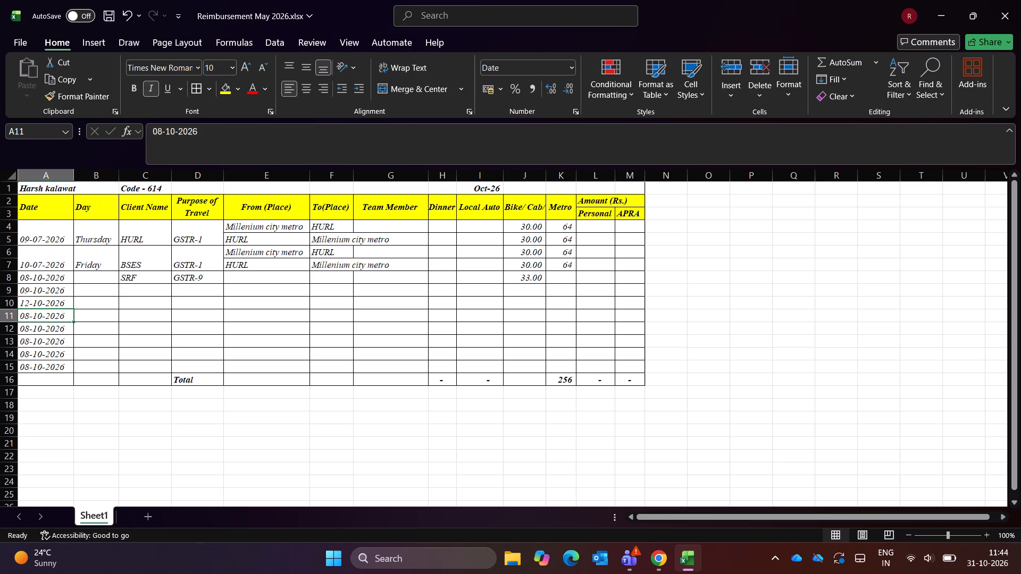
click(163, 138)
key(BackSpace)
key(BackSpace)
text(13)
key(Return)
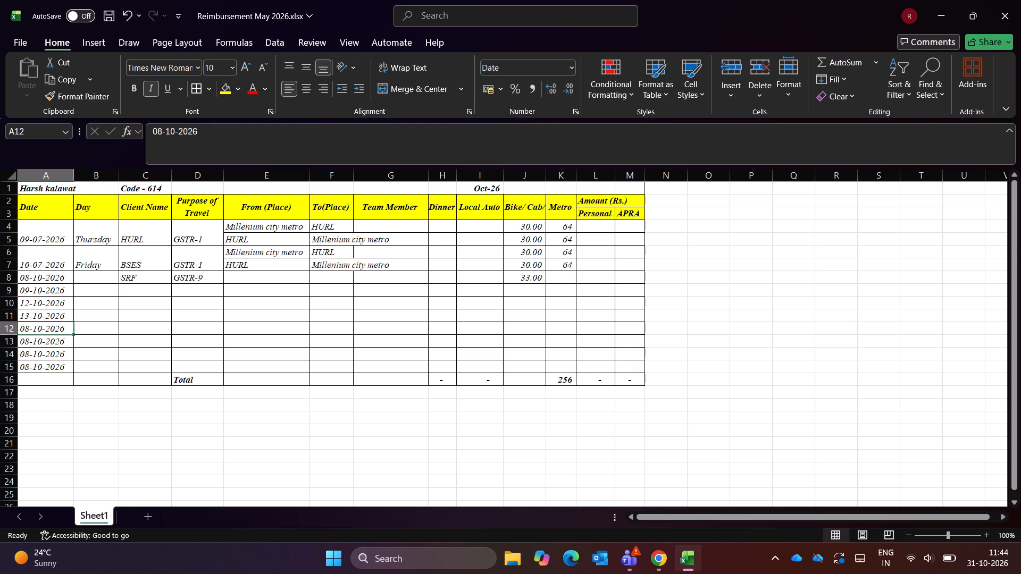
click(158, 137)
key(Right)
key(BackSpace)
key(BackSpace)
key(BackSpace)
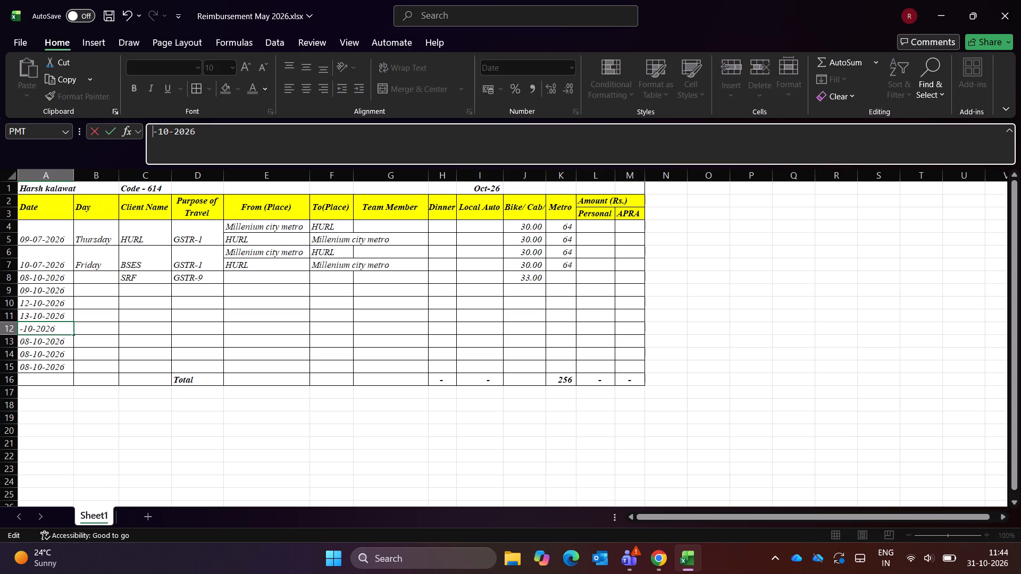
text(14)
key(Return)
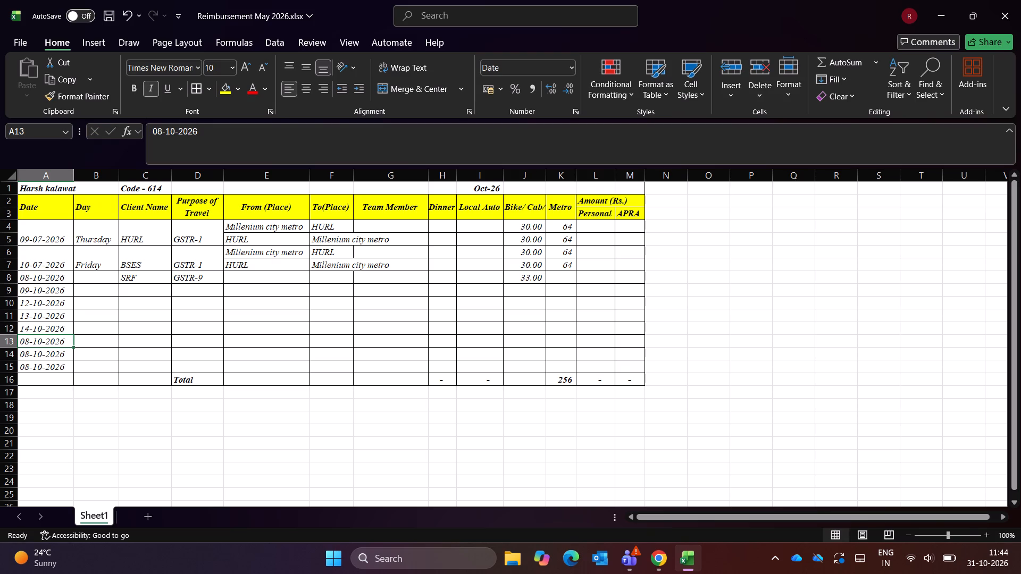
Change the dates in A13 and A14 to 15-10-2026 and 16-10-2026.
click(160, 134)
key(Right)
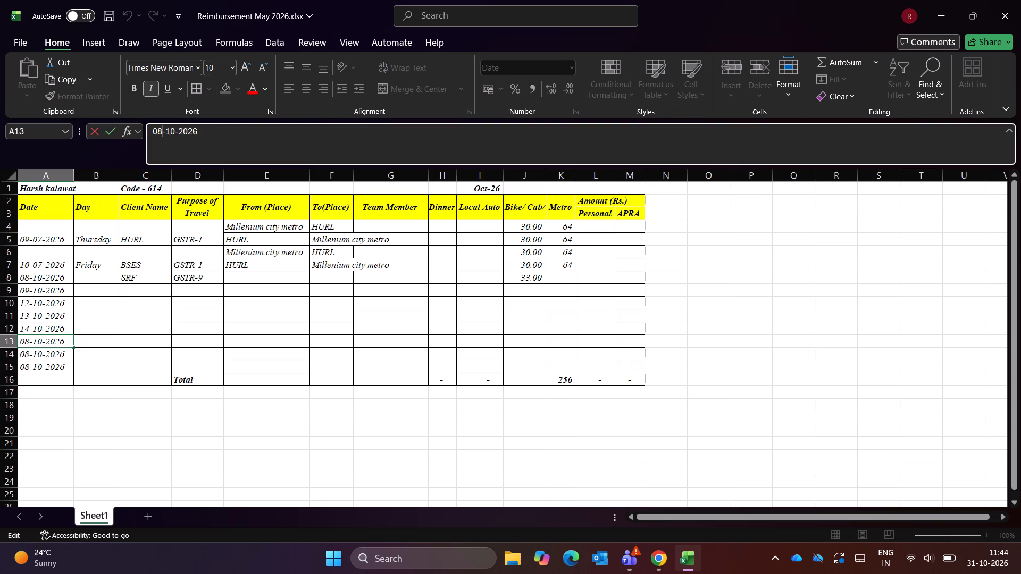
key(BackSpace)
key(BackSpace)
text(15)
key(Return)
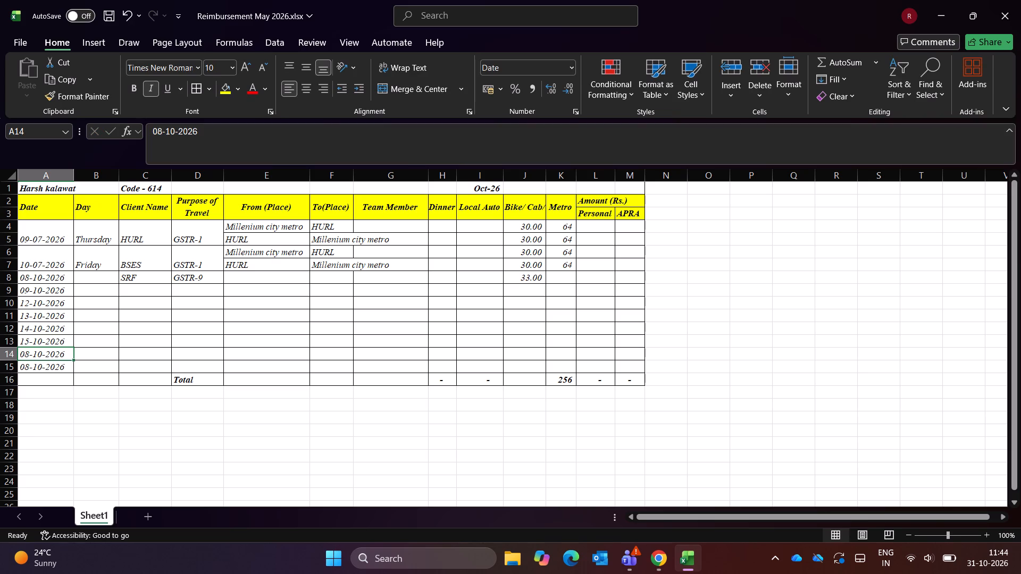
click(160, 136)
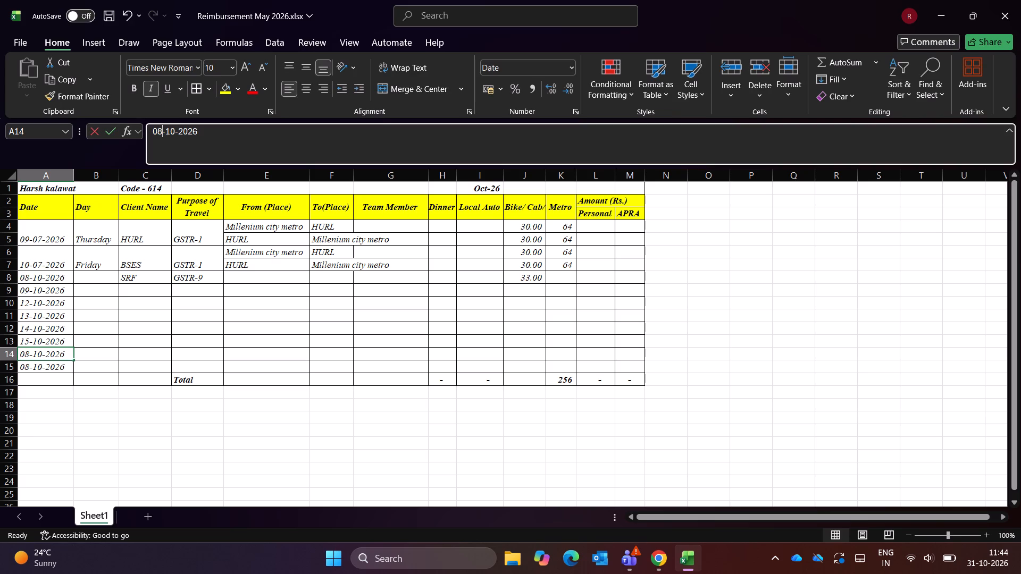
key(BackSpace)
key(BackSpace)
key(BackSpace)
text(16)
key(Return)
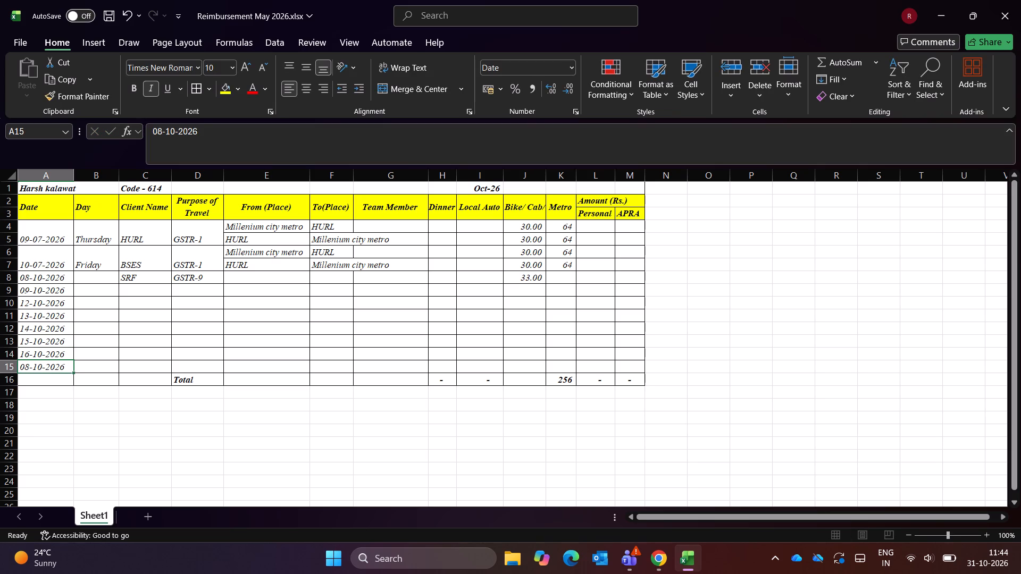
Change the date in A15 to 17-10-2026.
click(161, 138)
key(BackSpace)
key(BackSpace)
key(BackSpace)
key(BackSpace)
key(BackSpace)
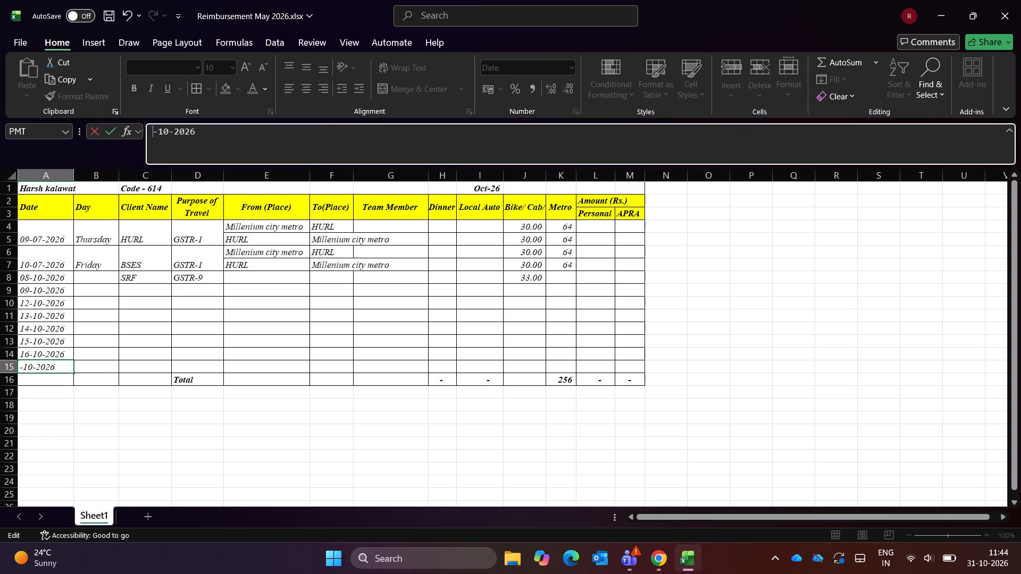
text(17)
key(Return)
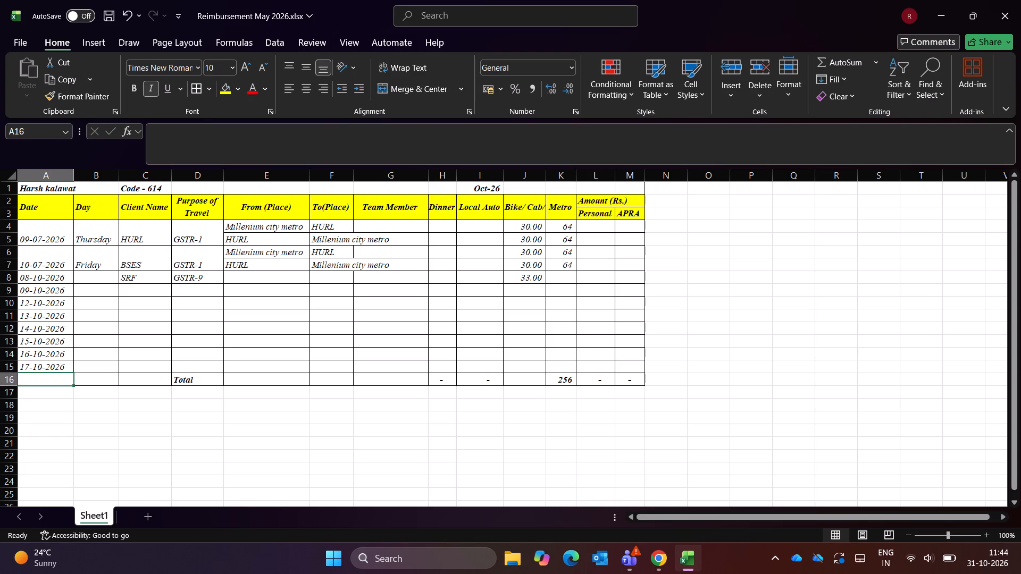
Insert three entire rows between the 17-10-2026 row and the Total row.
key(ctrl+shift+equal)
key(ctrl+shift+equal)
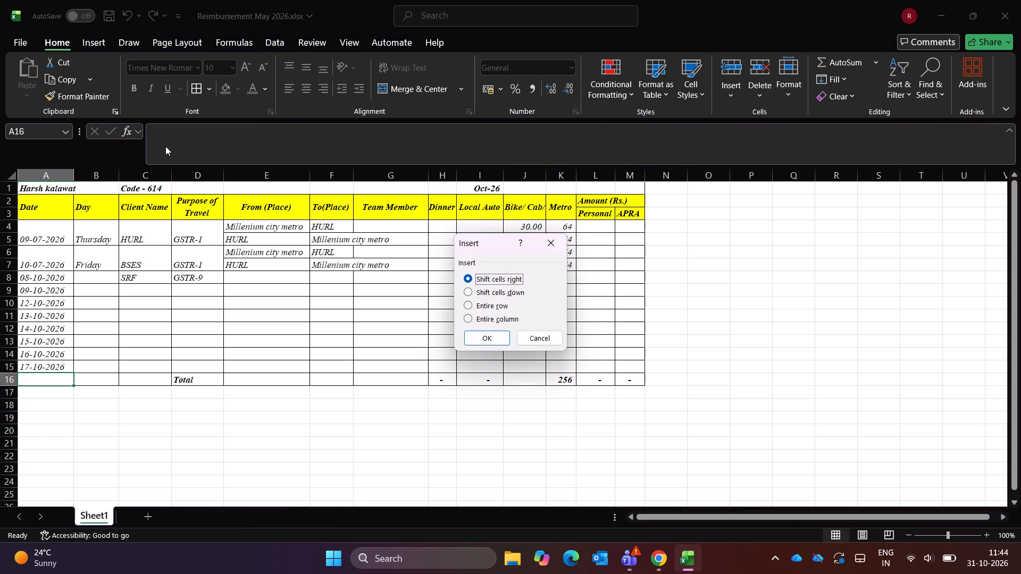
key(Down)
key(Down)
key(Return)
key(ctrl+shift+equal)
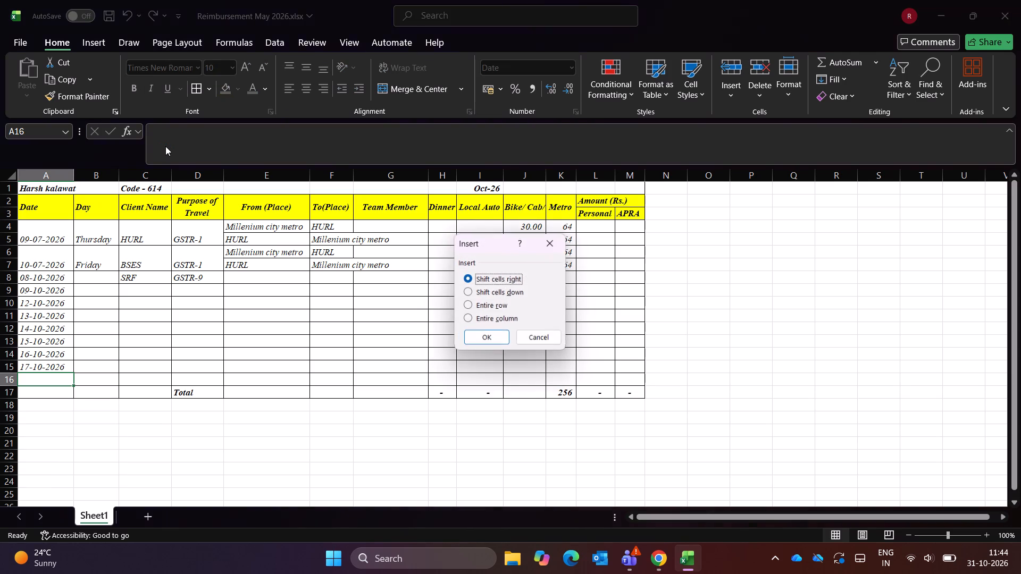
key(Down)
key(Down)
key(Return)
key(ctrl+shift+equal)
key(Down)
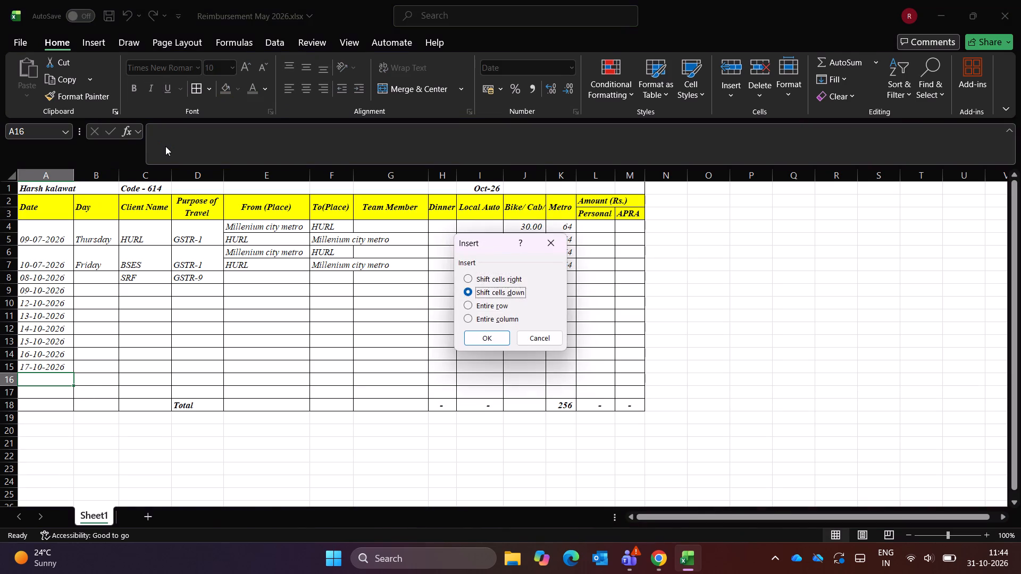
key(Down)
key(Return)
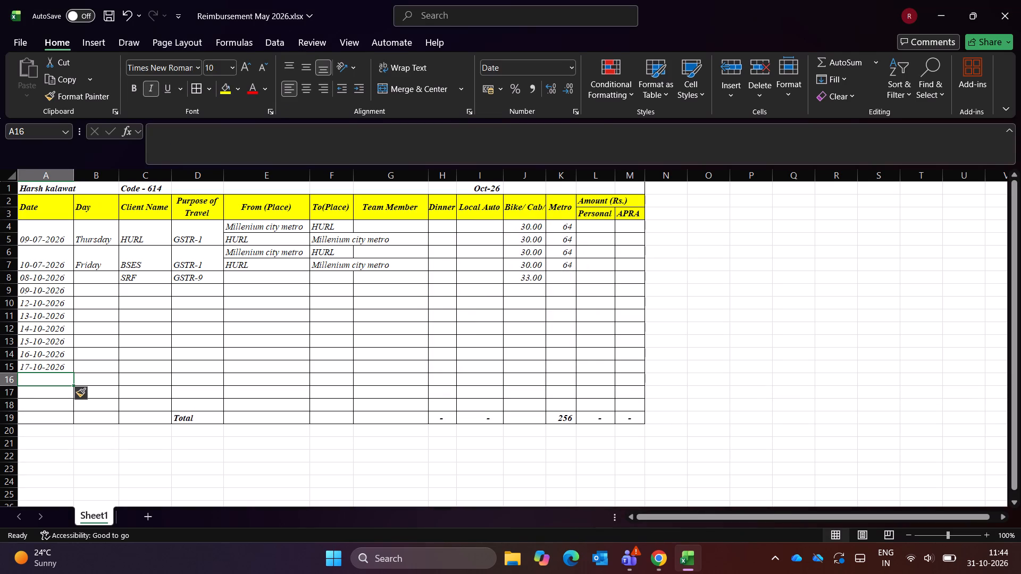
Fill the date 17-10-2026 from A15 down through the three new rows to A18.
key(Up)
key(shift+Right)
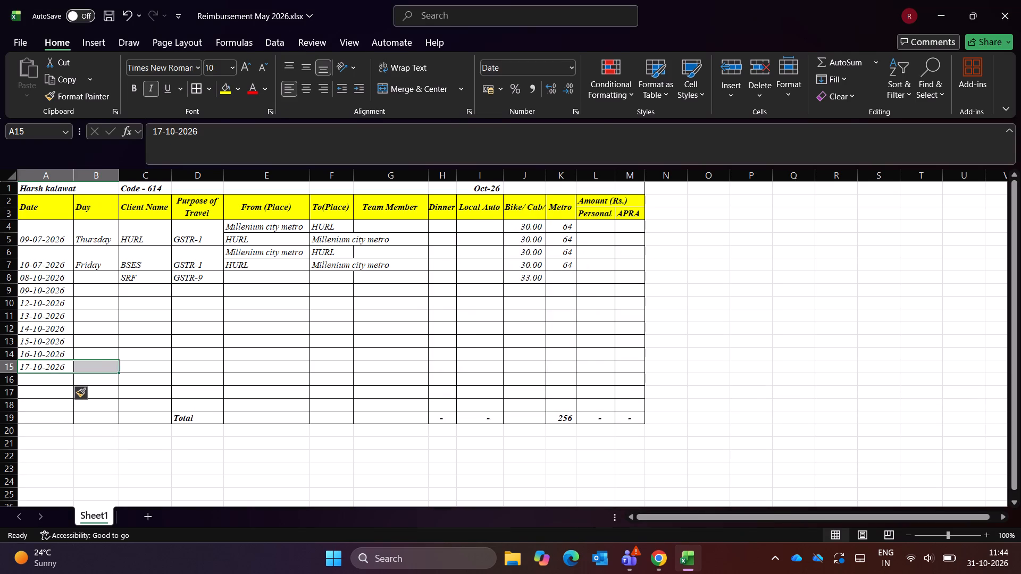
key(shift+Right)
key(shift+Right)
key(Down)
key(Up)
key(shift+Down)
key(shift+Down)
key(shift+Down)
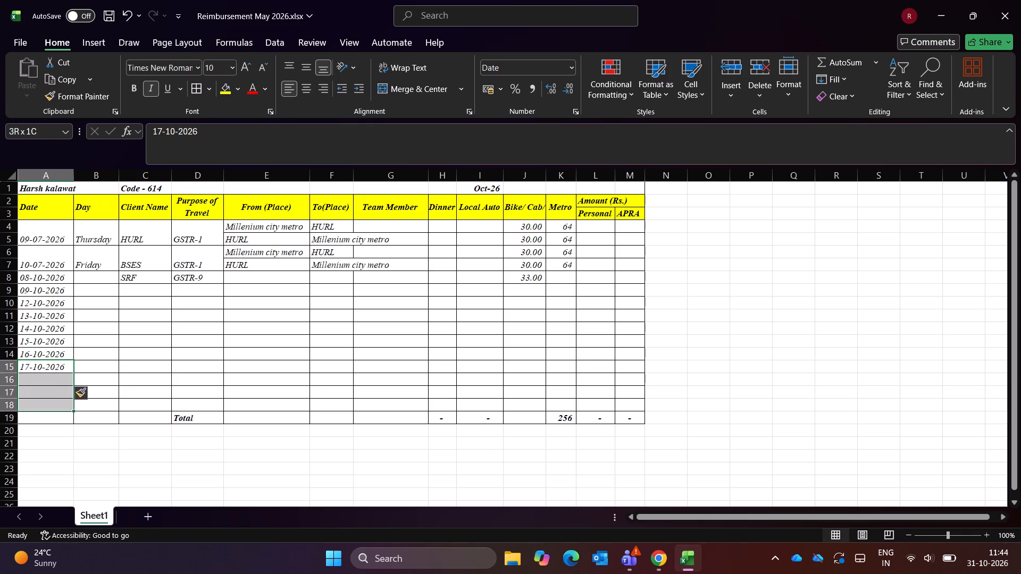
key(ctrl+d)
Change the dates in A16 and A17 to 19-10-2026 and 21-10-2026.
key(Right)
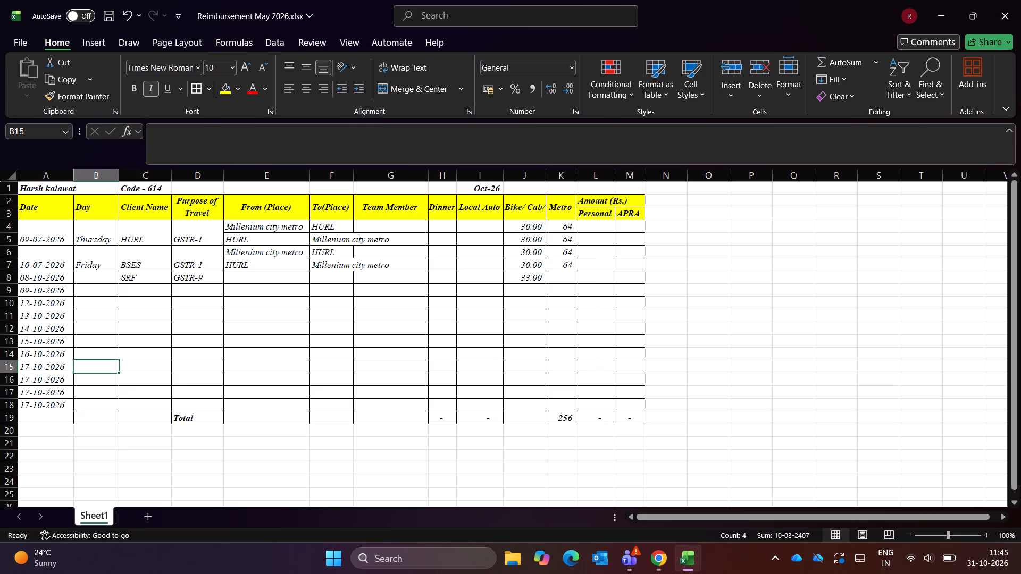
key(Left)
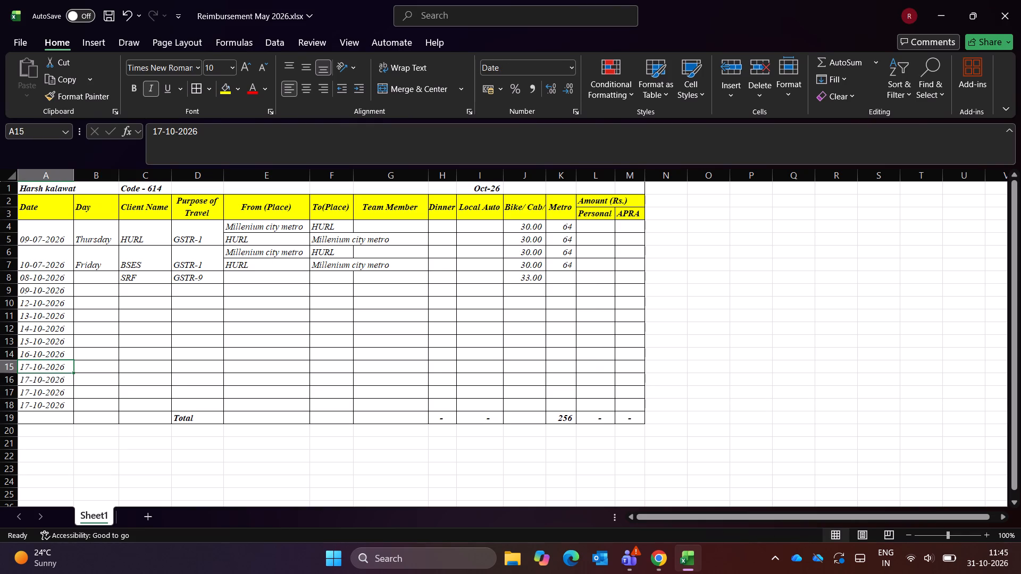
key(Down)
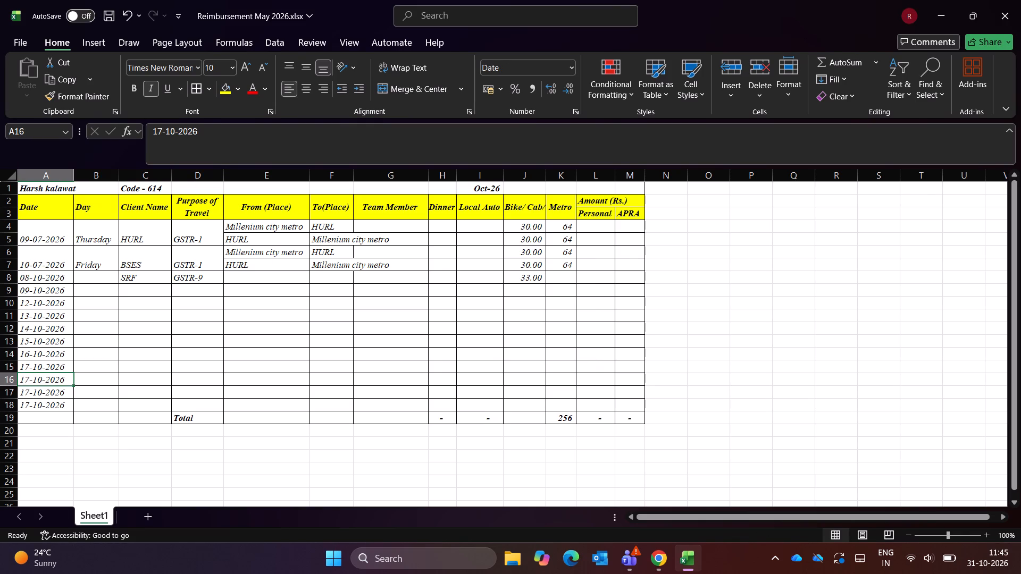
click(162, 136)
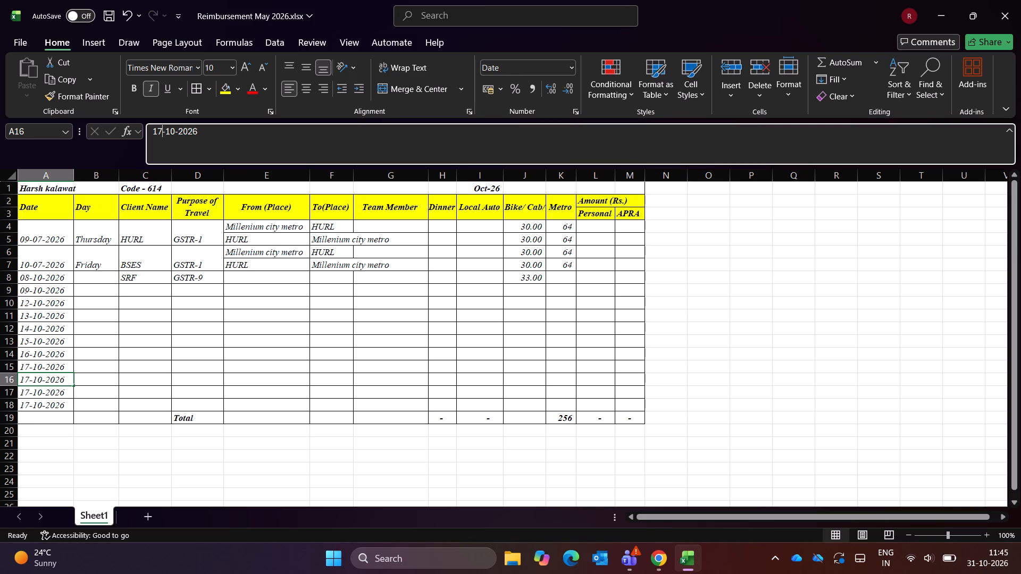
key(BackSpace)
key(9)
key(Return)
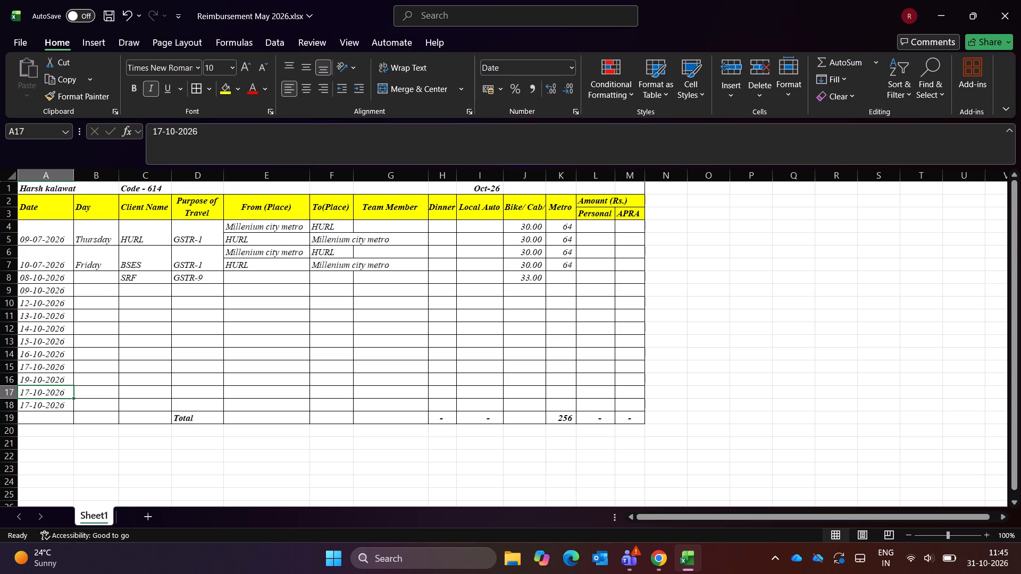
click(161, 137)
key(BackSpace)
key(BackSpace)
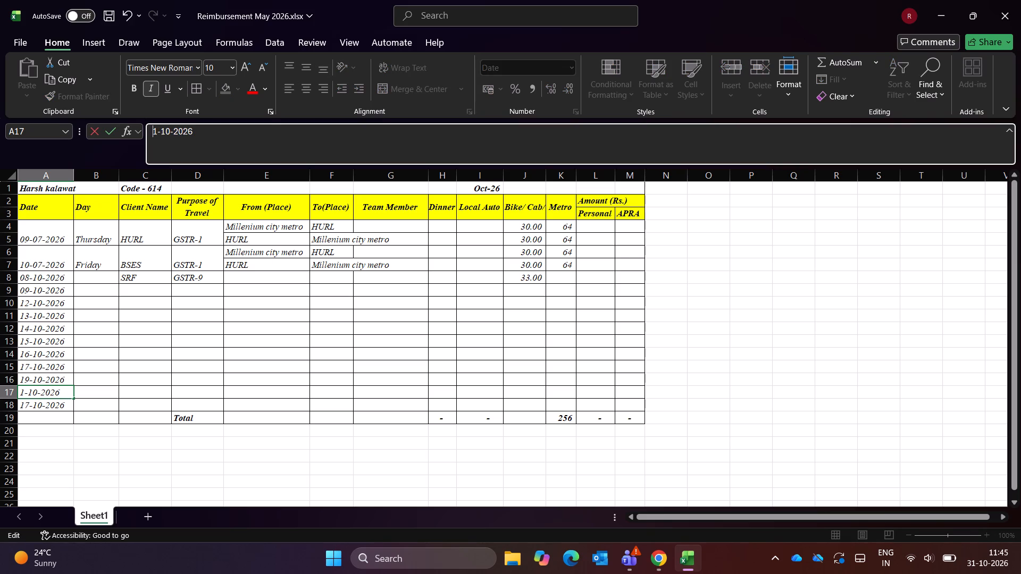
key(BackSpace)
text(21)
key(Return)
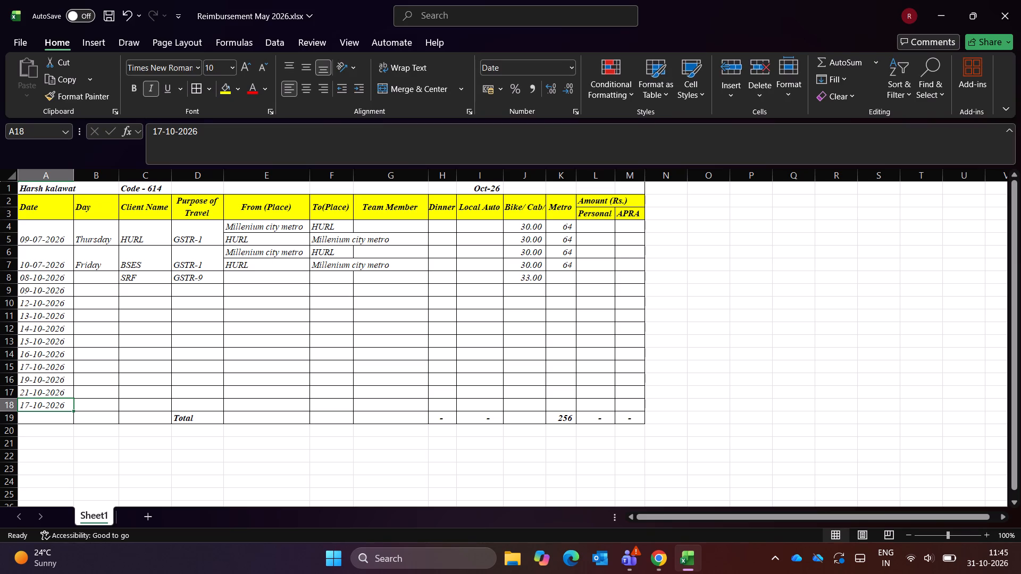
Change the date in A18 to 22-10-2026.
click(160, 138)
key(Right)
key(BackSpace)
key(BackSpace)
key(BackSpace)
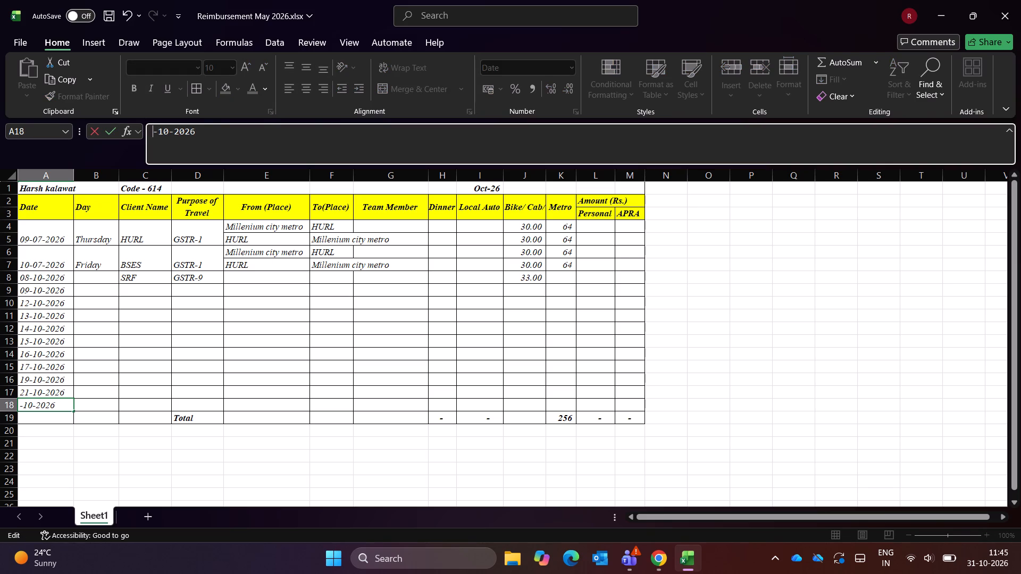
key(BackSpace)
text(22)
key(Return)
Insert two entire rows between the 22-10-2026 row and the Total row.
key(ctrl+shift+equal)
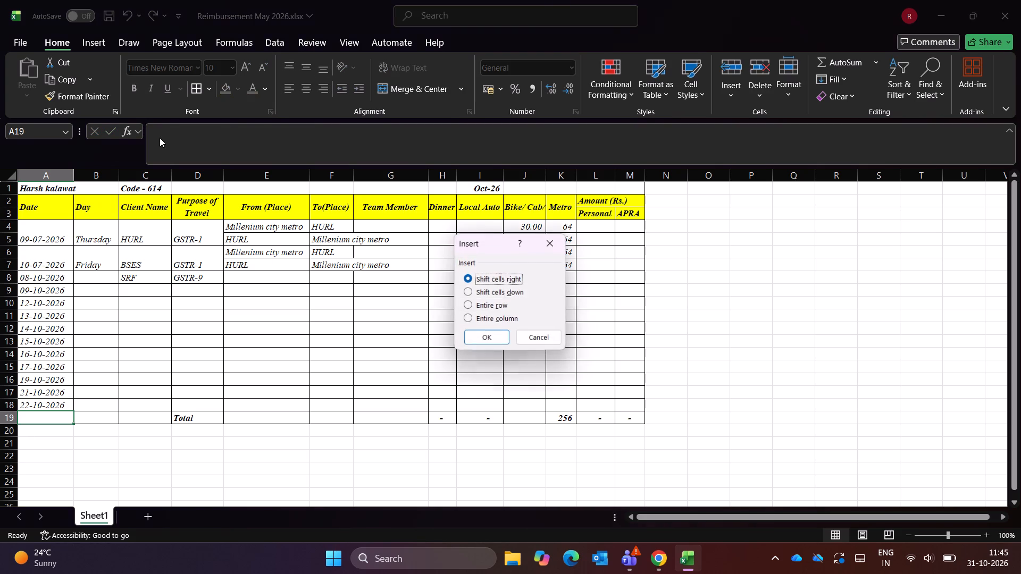
key(Down)
key(Down)
key(Return)
key(ctrl+shift+equal)
key(Down)
key(Down)
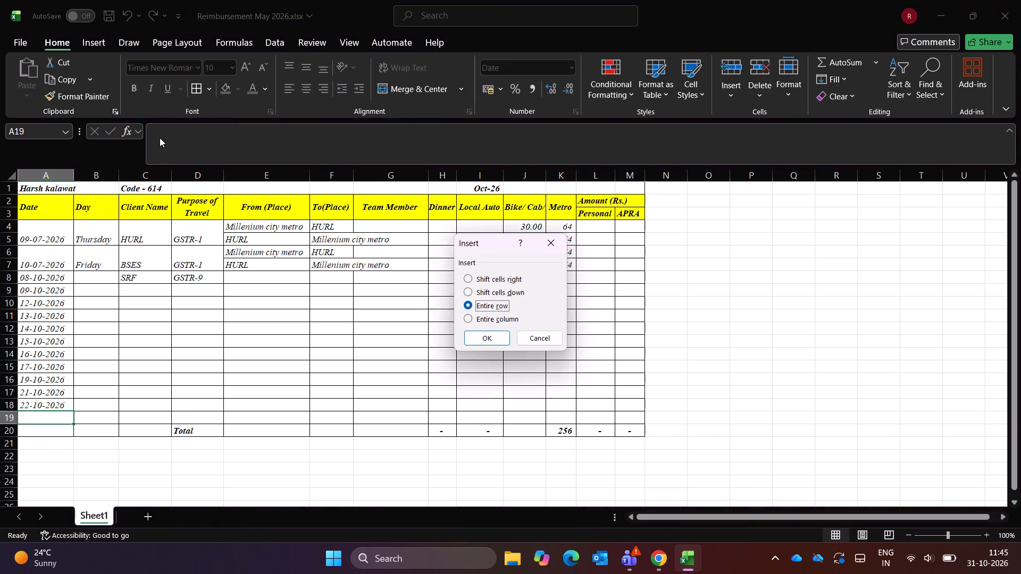
key(Down)
key(Down)
key(Up)
key(Down)
key(Down)
key(Down)
key(Return)
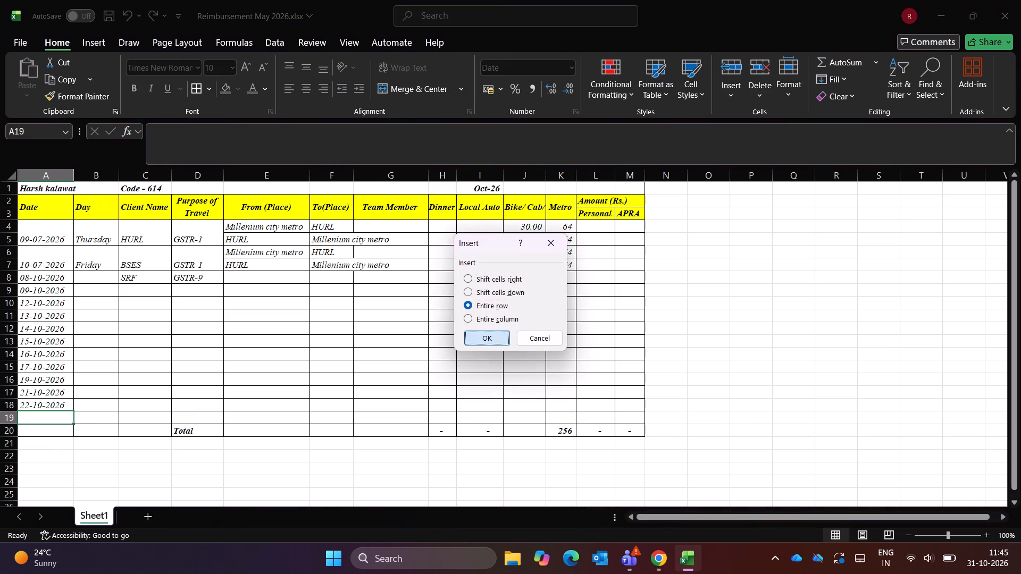
Insert one more entire row directly below the 22-10-2026 row.
key(ctrl+shift+Down)
key(ctrl+Up)
key(Up)
key(Down)
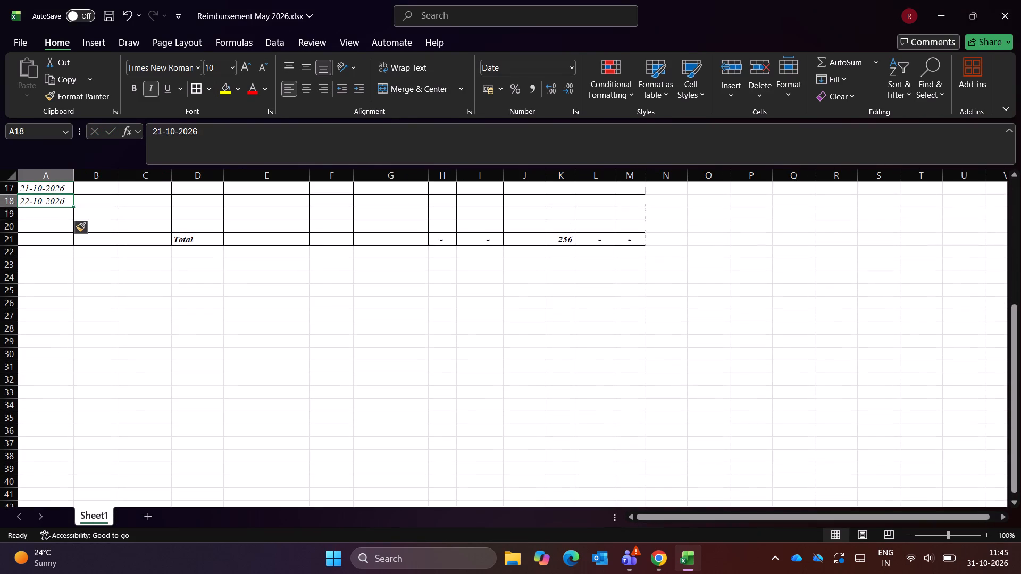
key(Down)
key(Up)
key(Up)
key(Down)
key(Down)
key(ctrl+shift+equal)
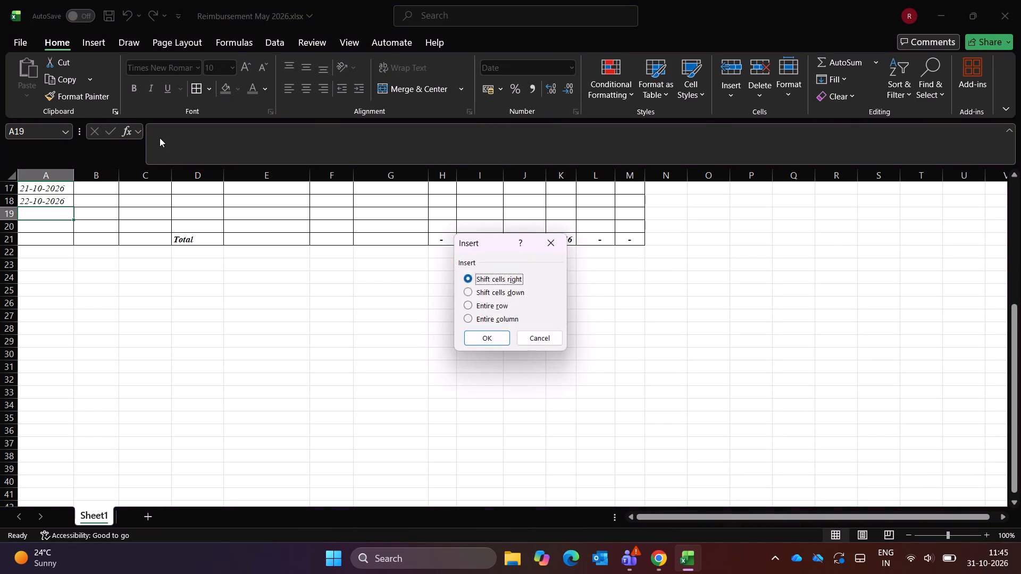
key(Down)
key(Down)
key(Return)
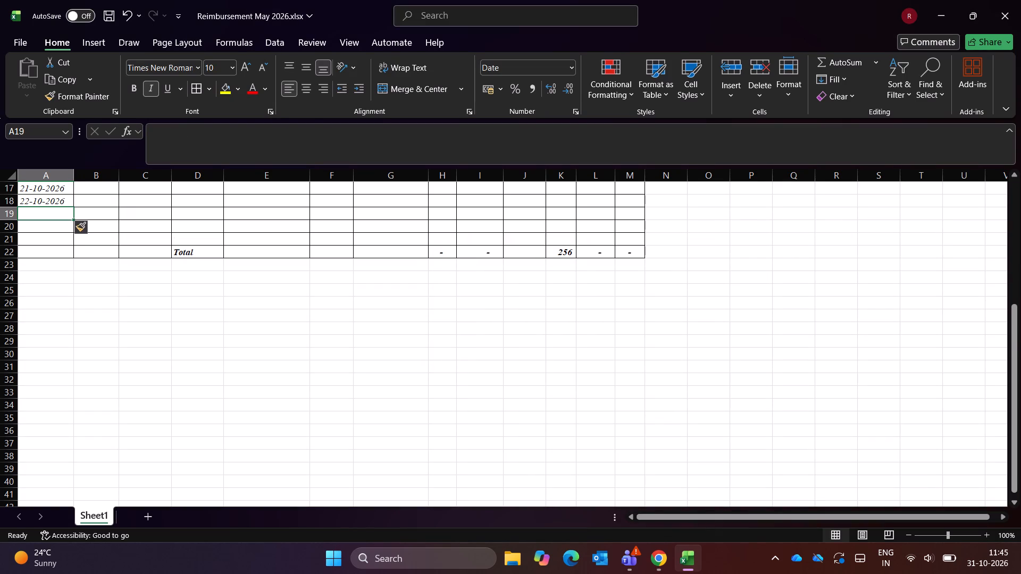
Fill the date 22-10-2026 from A18 down through the three new rows to A21.
key(Down)
key(Up)
key(Up)
key(shift+Down)
key(shift+Down)
key(shift+Down)
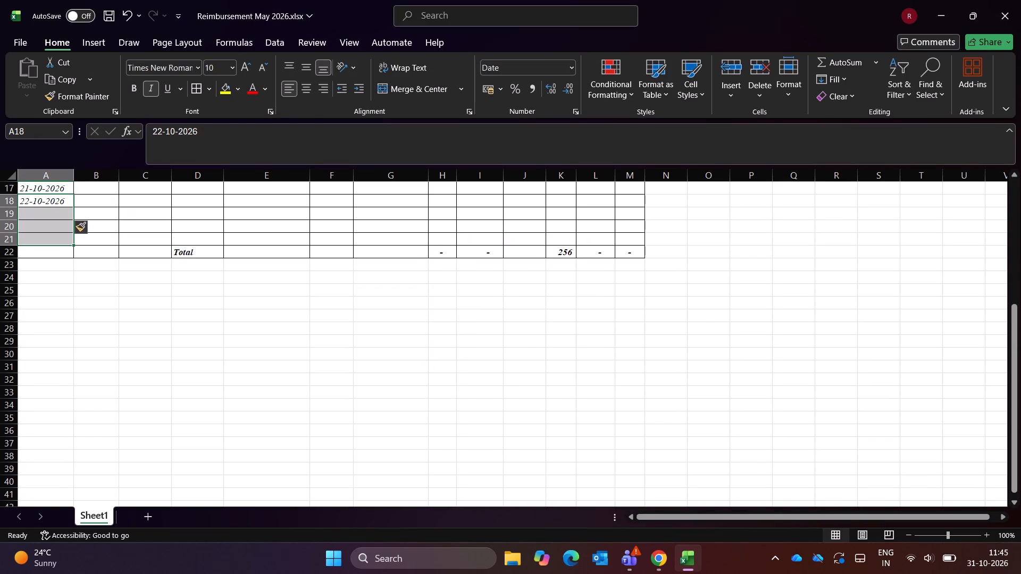
key(ctrl+d)
Change the date in A19 to 23-10-2026.
key(Down)
key(Up)
key(Down)
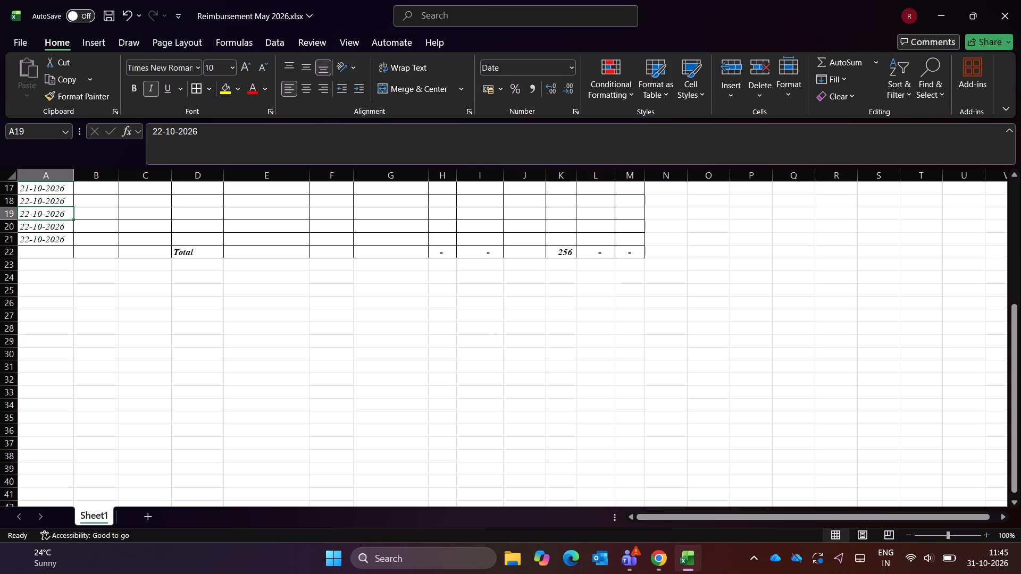
key(Up)
key(Up)
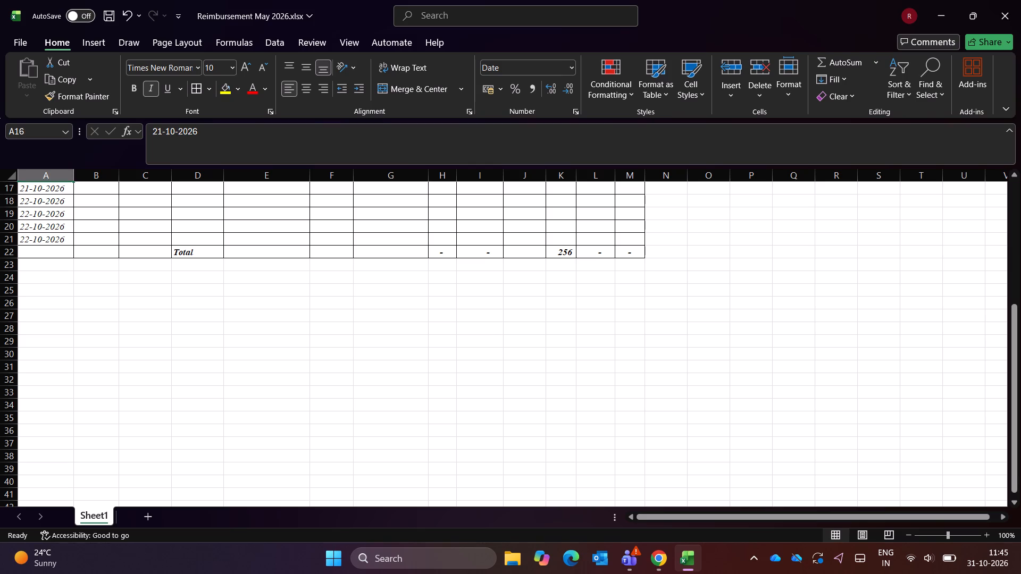
key(Up)
key(Down)
key(Down)
key(Down)
key(Down)
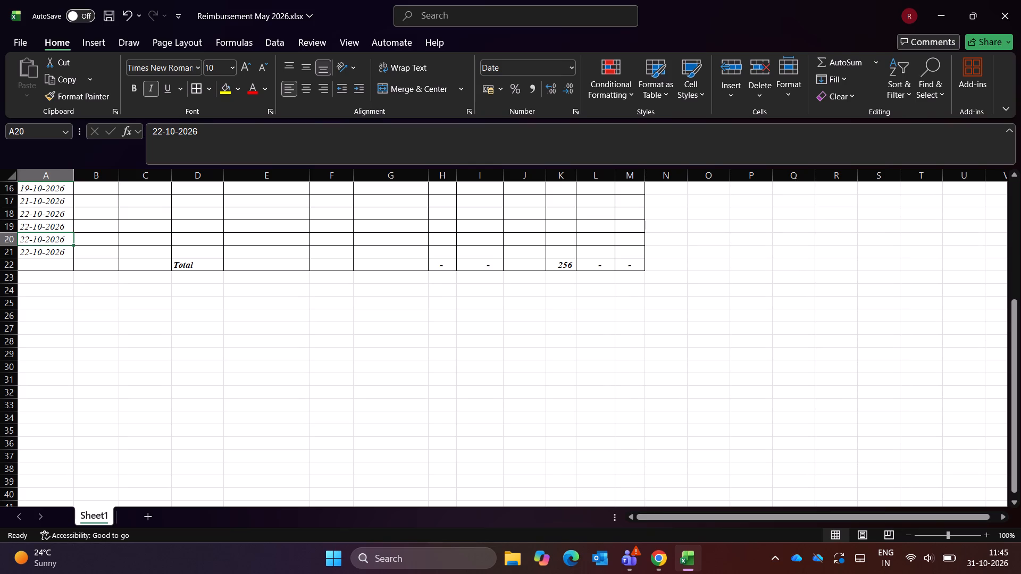
key(Up)
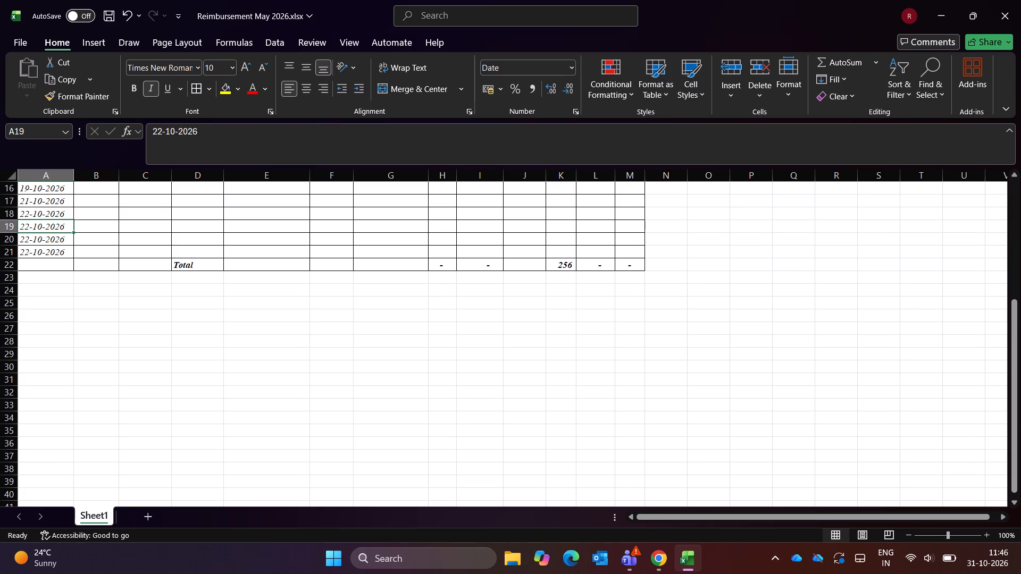
click(161, 134)
key(BackSpace)
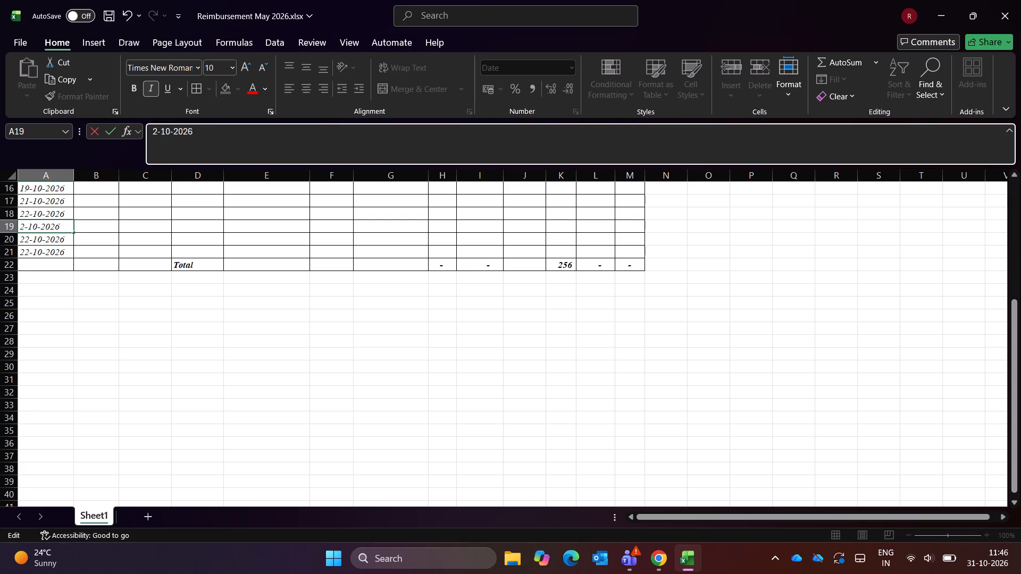
key(3)
key(Return)
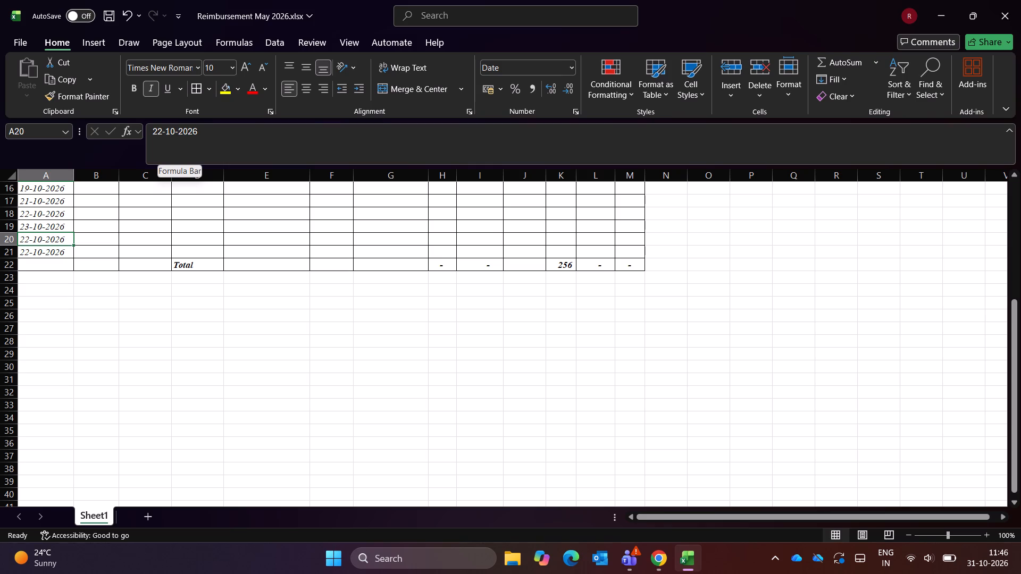
Change the date in A20 to 26-10-2026.
click(163, 135)
key(BackSpace)
key(6)
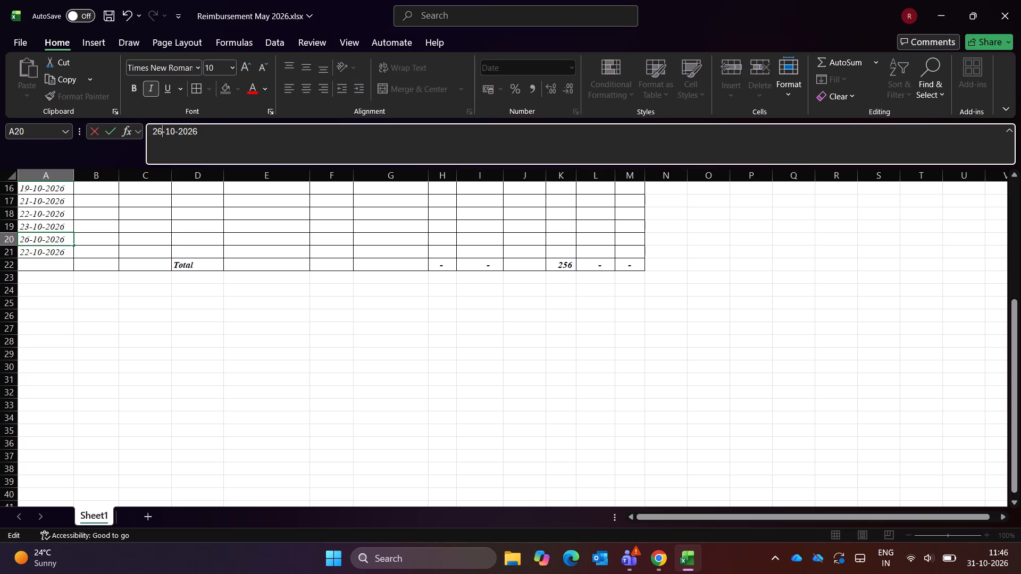
key(Return)
Clear the surplus date in A21 and delete that entire row above the Total row.
key(Delete)
key(ctrl+minus)
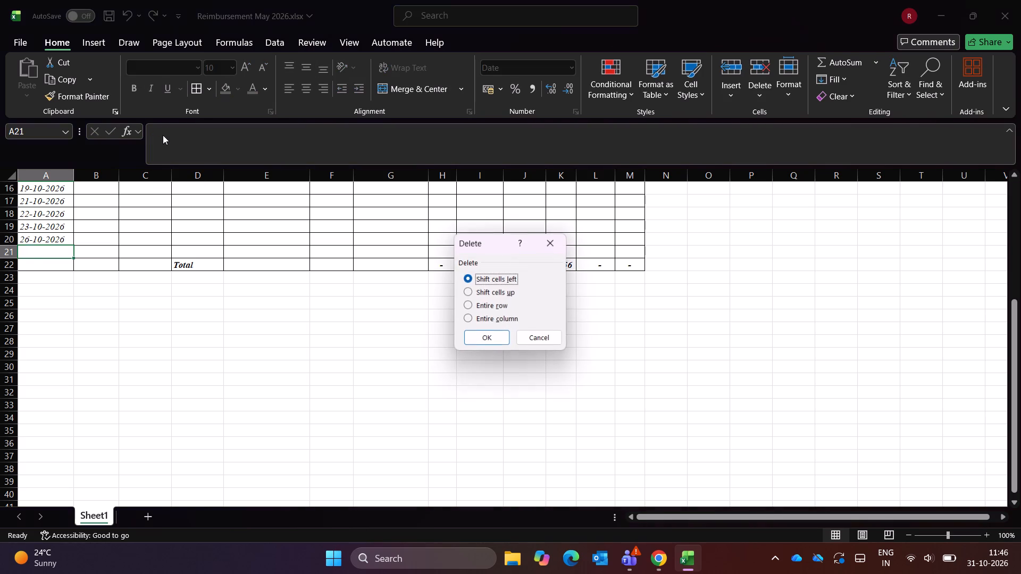
key(Down)
key(Down)
key(Return)
Fill the client SRF and purpose GSTR-9 from C8:D8 down to the 26-10-2026 row (row 20).
key(ctrl+Up)
key(ctrl+Up)
key(ctrl+Up)
key(ctrl+Up)
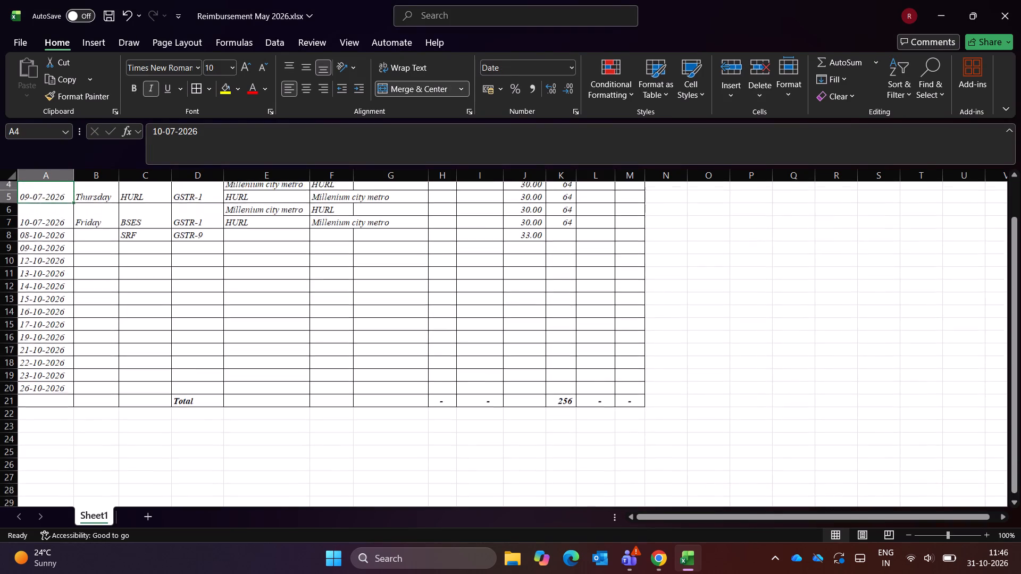
key(Up)
key(Up)
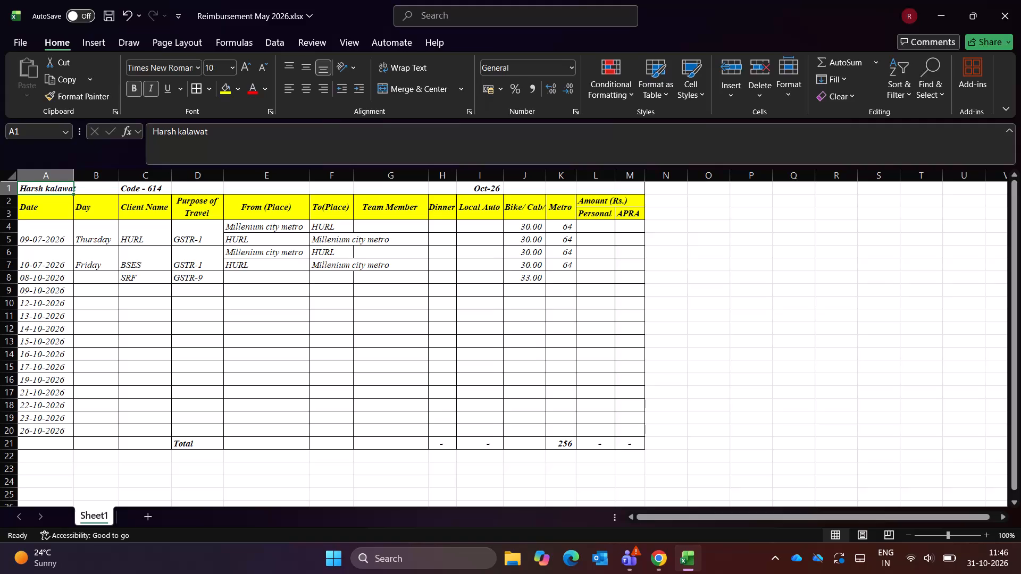
key(Down)
key(Right)
key(Right)
key(Right)
key(Down)
key(Down)
key(Down)
key(Left)
key(shift+Right)
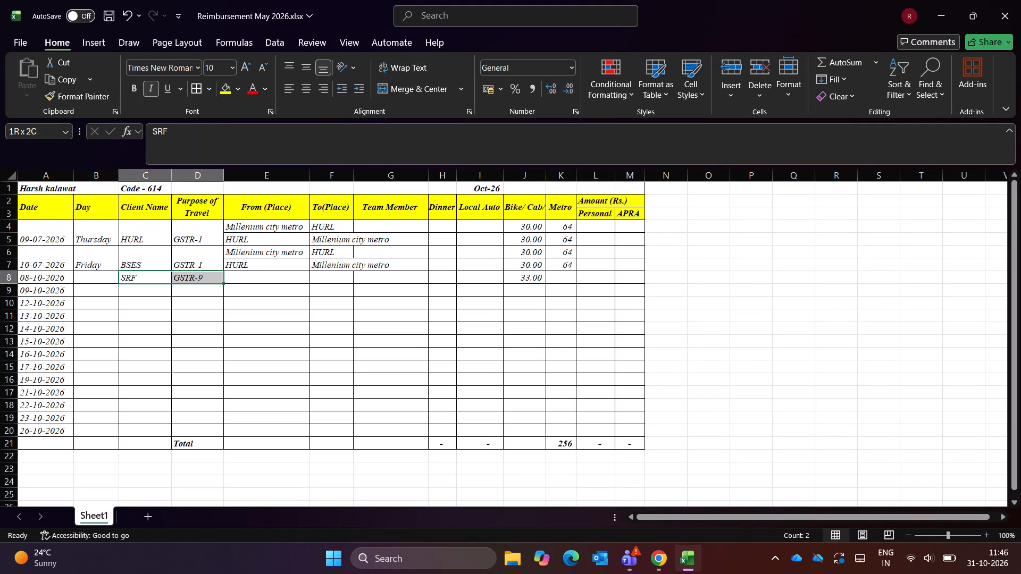
key(shift+Down)
key(shift+Down)
key(shift+Down)
key(shift+Down)
key(shift+Down)
key(shift+Down)
key(shift+Down)
key(shift+Down)
key(shift+Down)
key(shift+Down)
key(shift+Down)
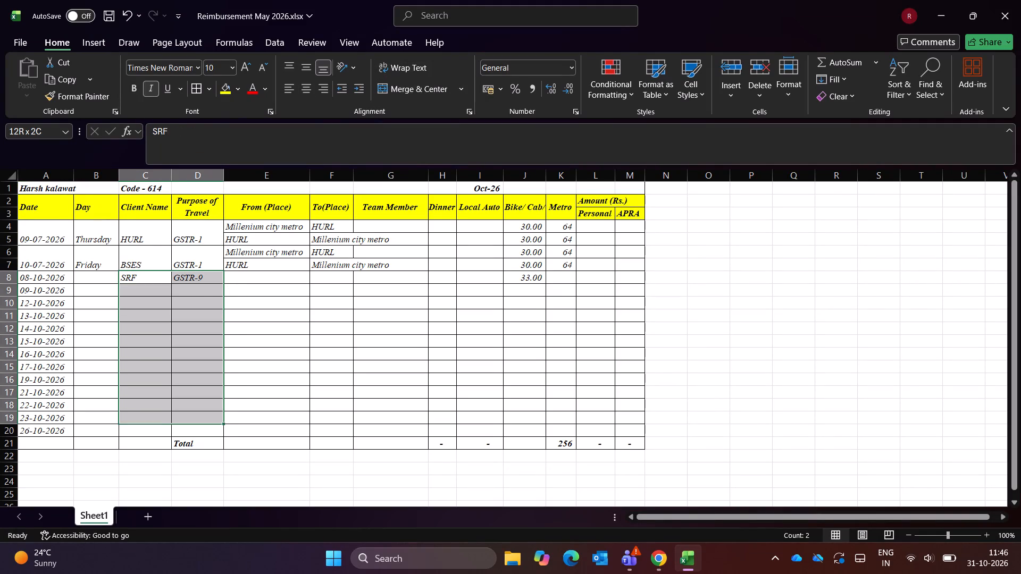
key(shift+Down)
key(ctrl+d)
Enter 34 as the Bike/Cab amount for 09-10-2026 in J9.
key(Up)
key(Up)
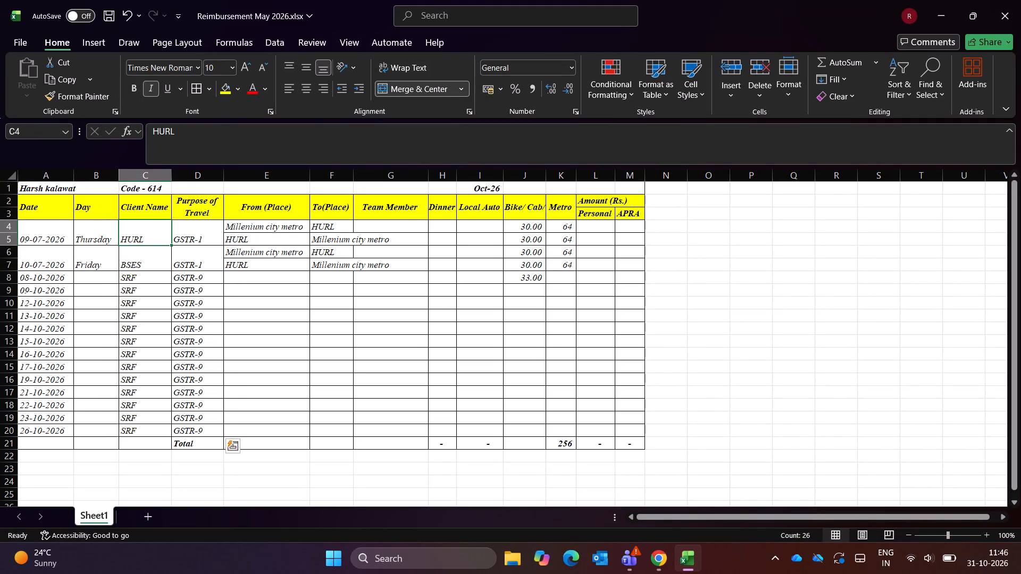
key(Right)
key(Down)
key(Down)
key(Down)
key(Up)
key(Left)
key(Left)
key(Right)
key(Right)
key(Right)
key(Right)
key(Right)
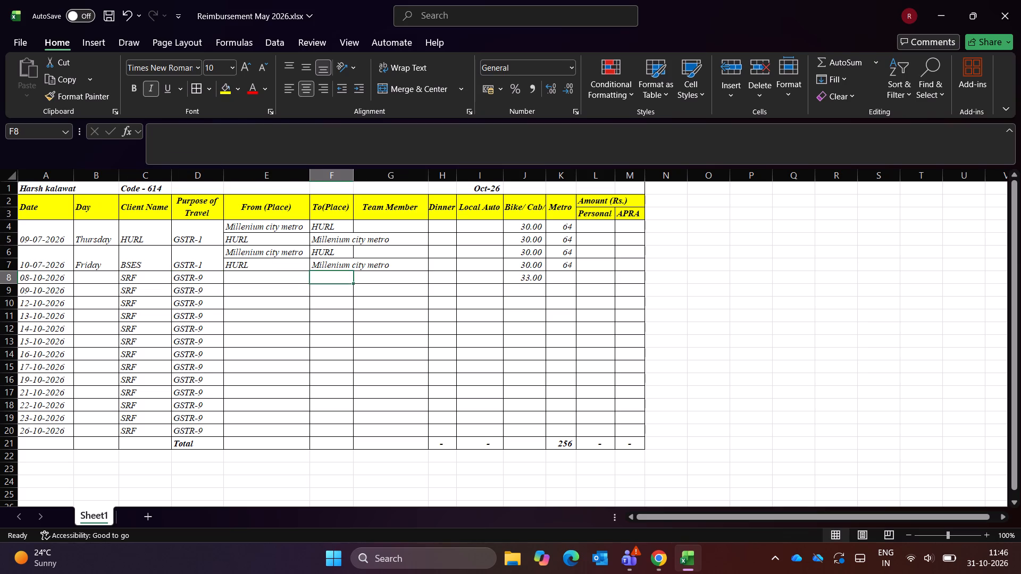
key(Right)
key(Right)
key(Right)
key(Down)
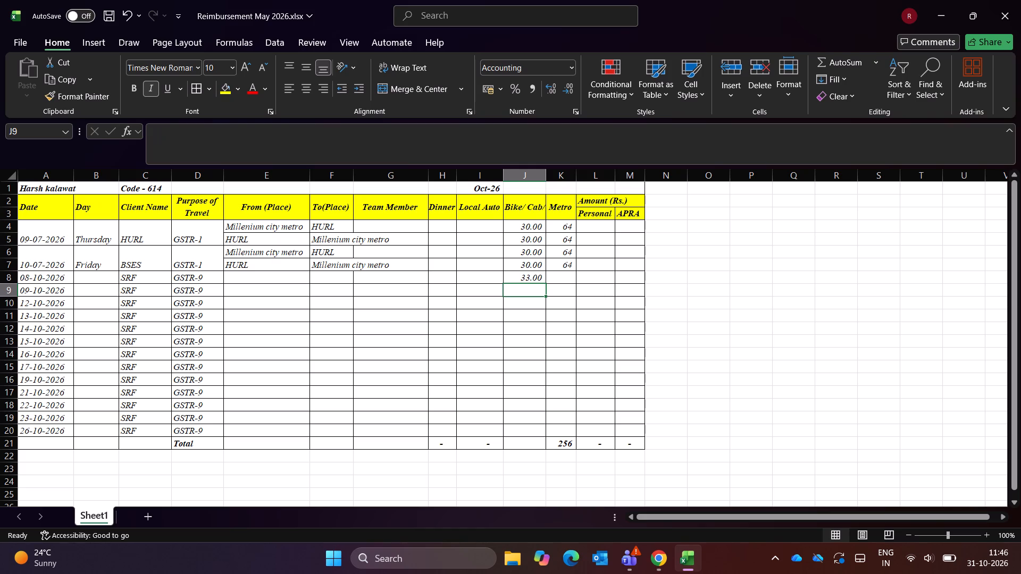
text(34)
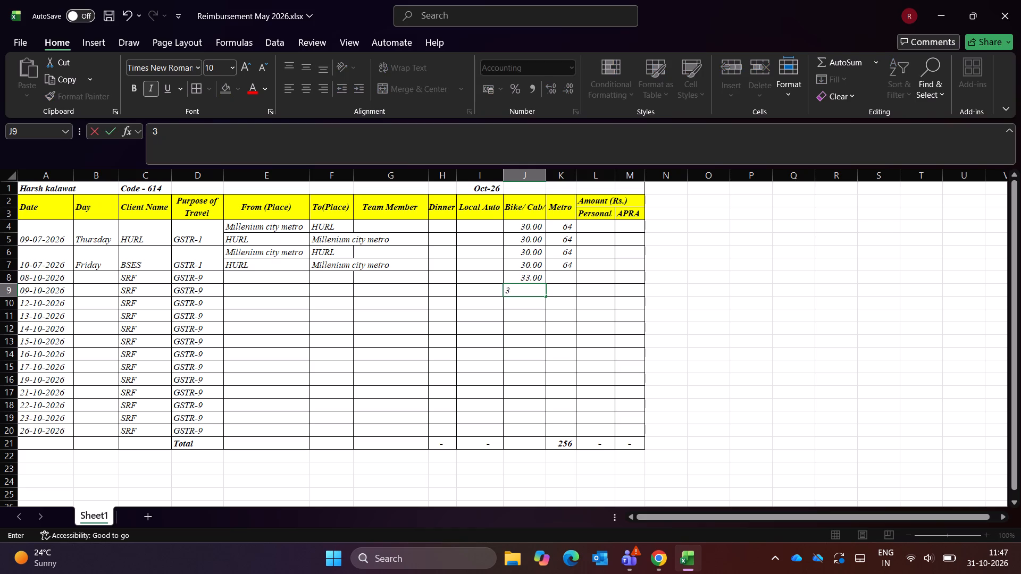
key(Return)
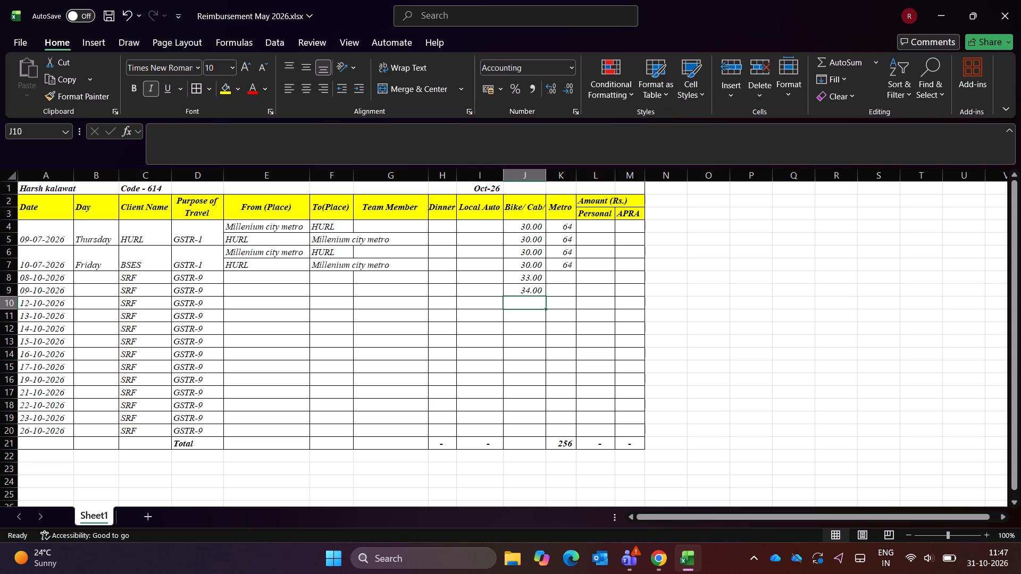
Set the Bike/Cab amounts for 09-10-2026 and 12-10-2026 in J9 and J10 to 35 each.
key(Up)
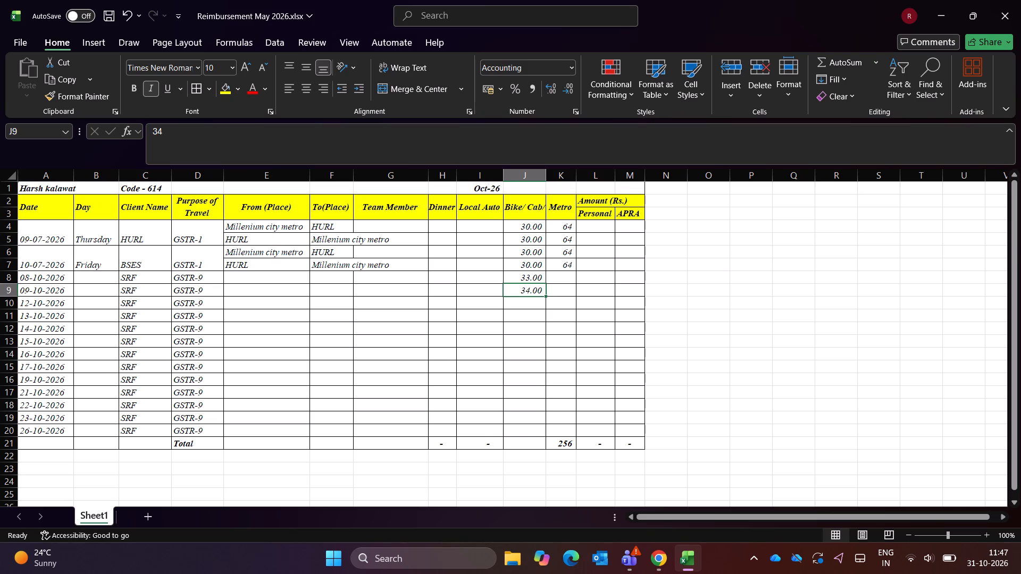
text(35)
key(Return)
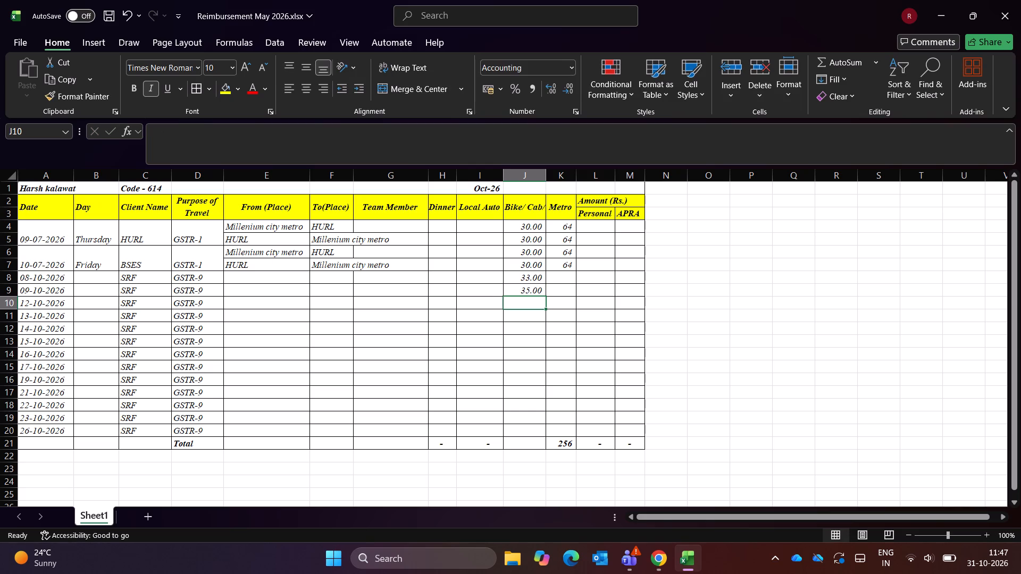
text(35)
key(Return)
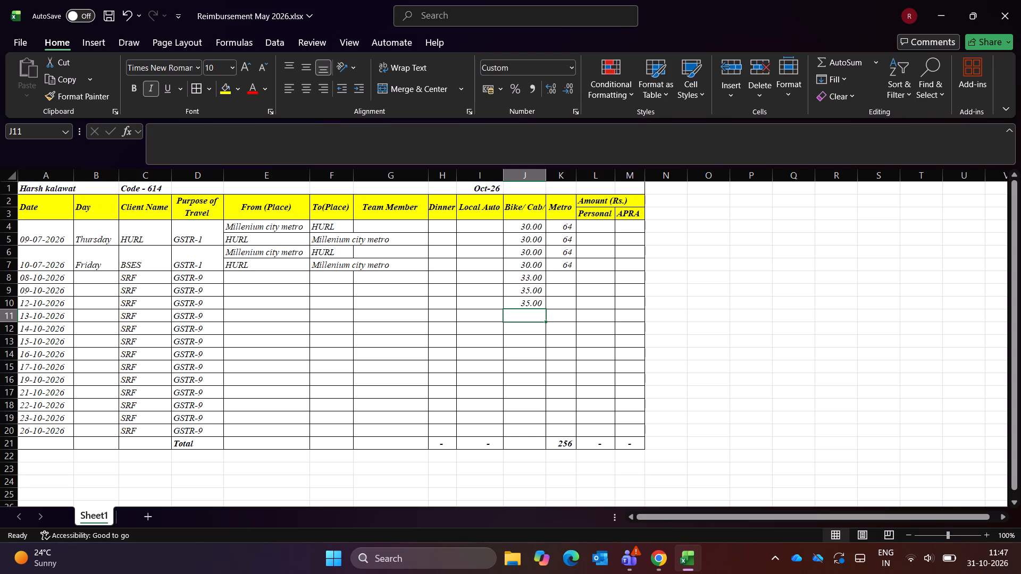
Enter Bike/Cab amounts of 36, 37, 35, 35, 49 and 30 for 13-10-2026 through 19-10-2026 in J11:J16.
text(36)
key(Return)
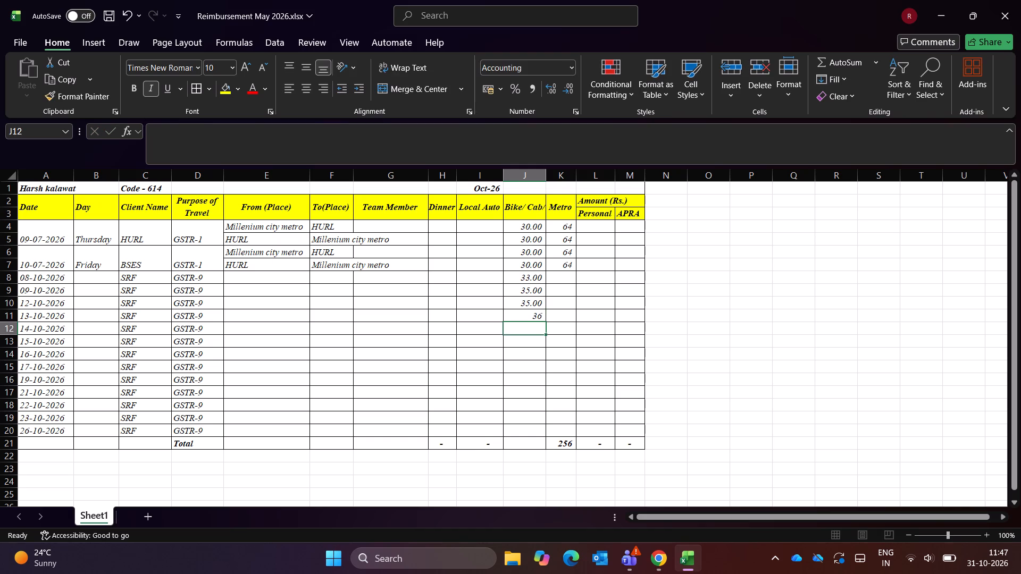
text(37)
key(Return)
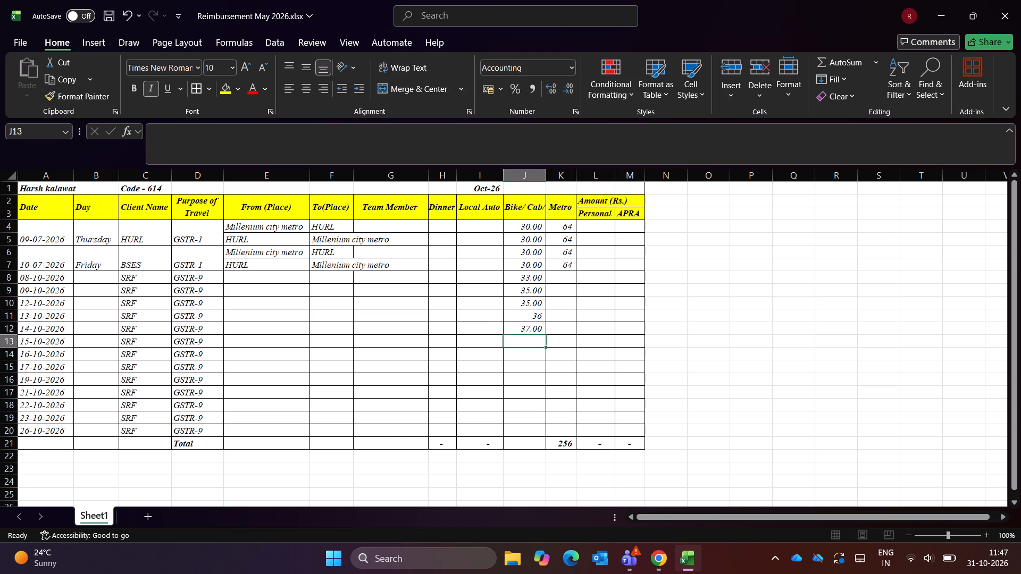
text(35)
key(Return)
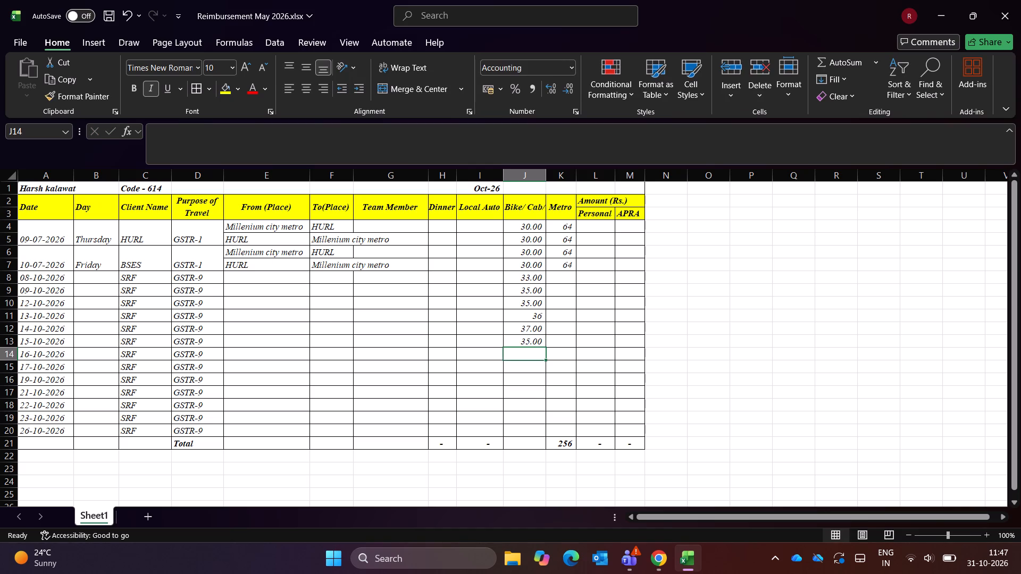
text(35)
key(Return)
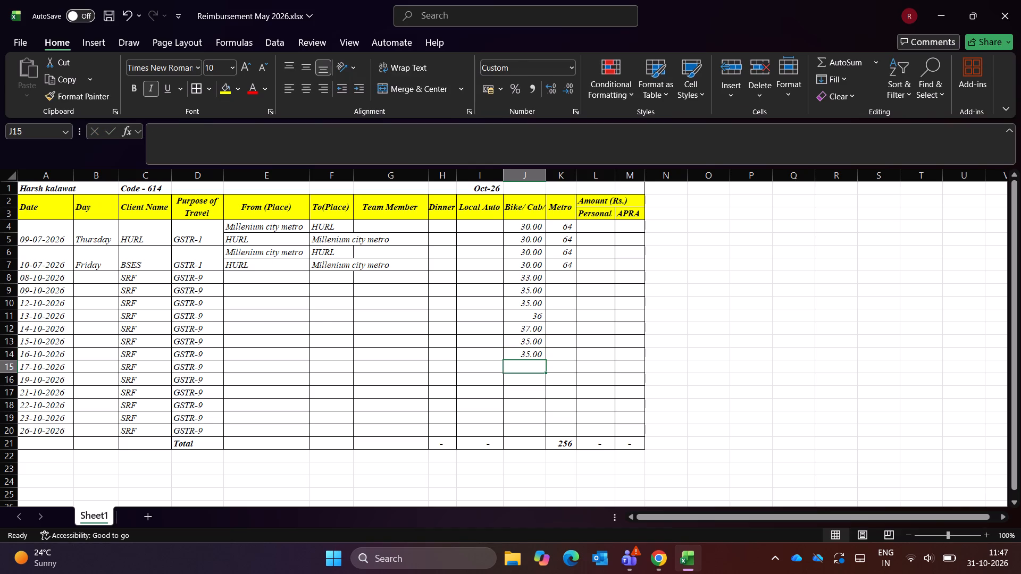
text(49)
key(Return)
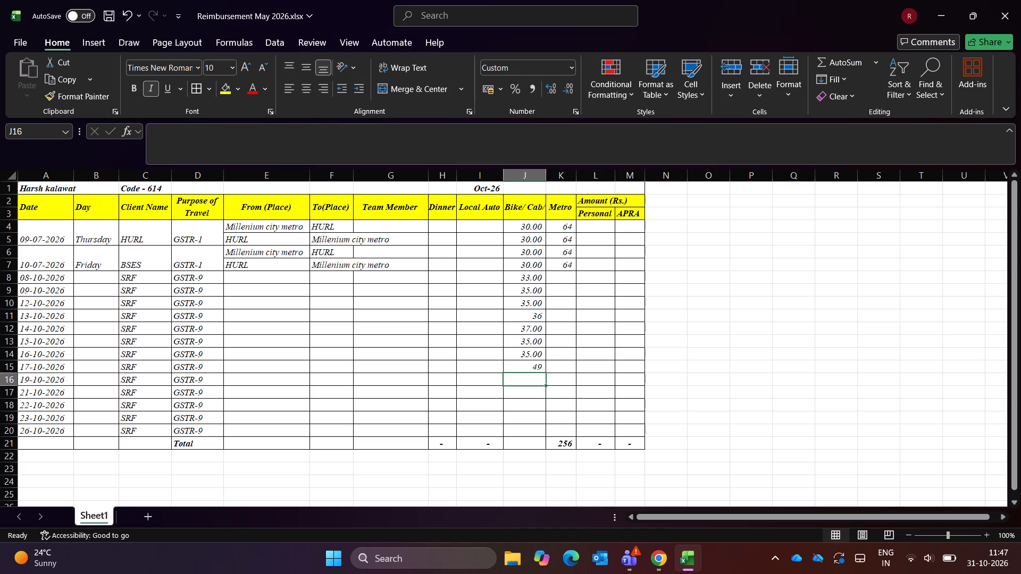
text(30)
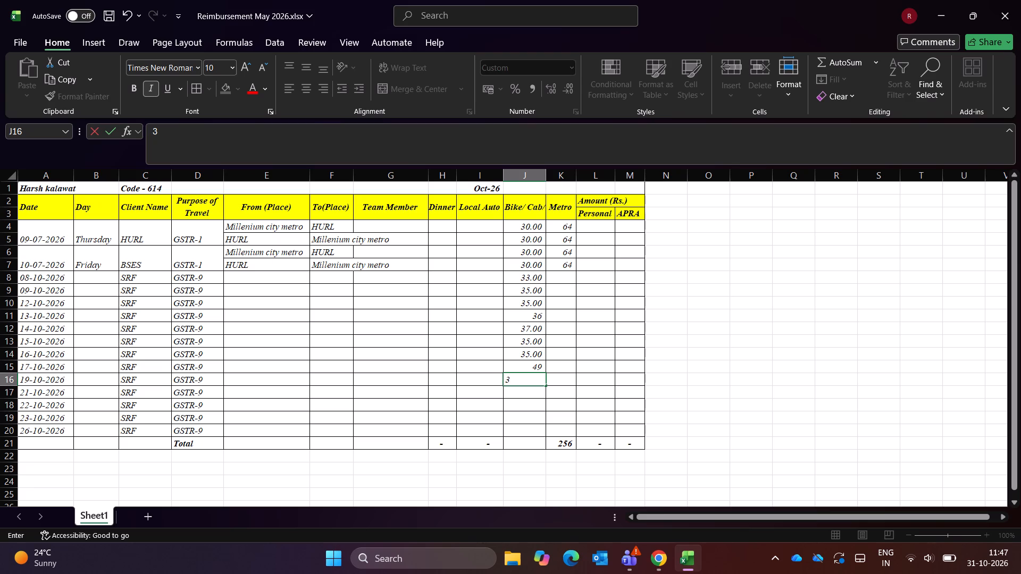
key(Return)
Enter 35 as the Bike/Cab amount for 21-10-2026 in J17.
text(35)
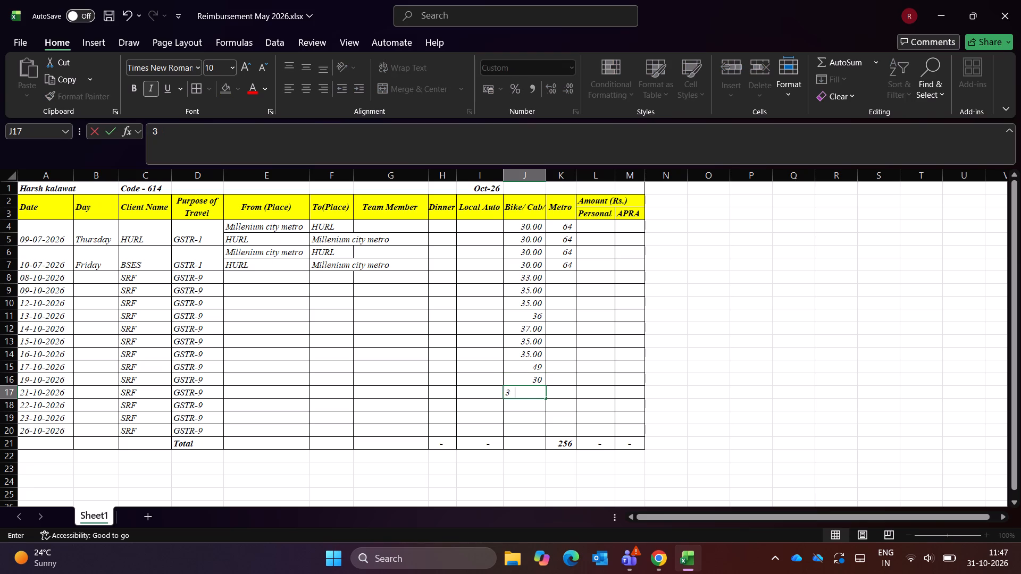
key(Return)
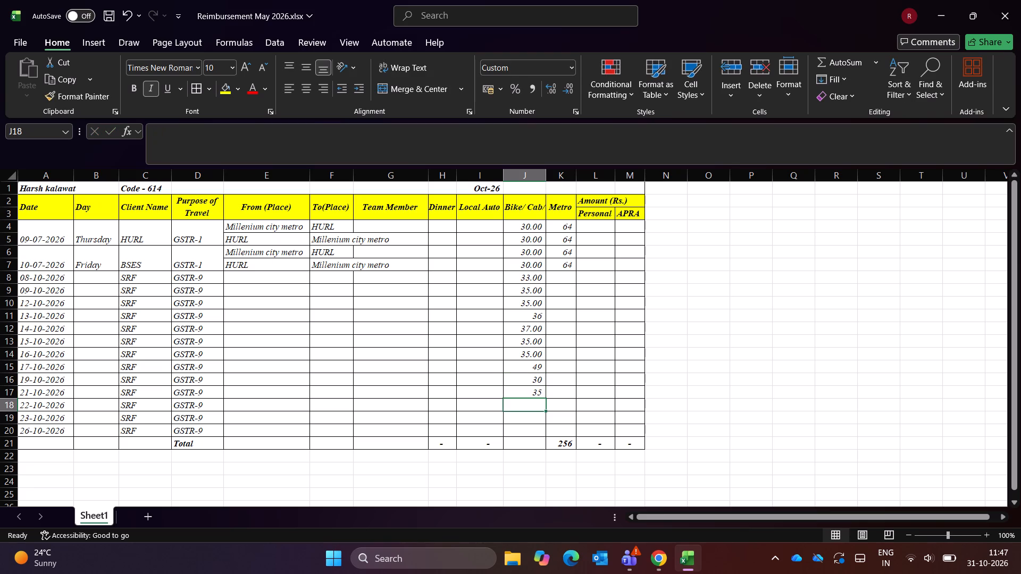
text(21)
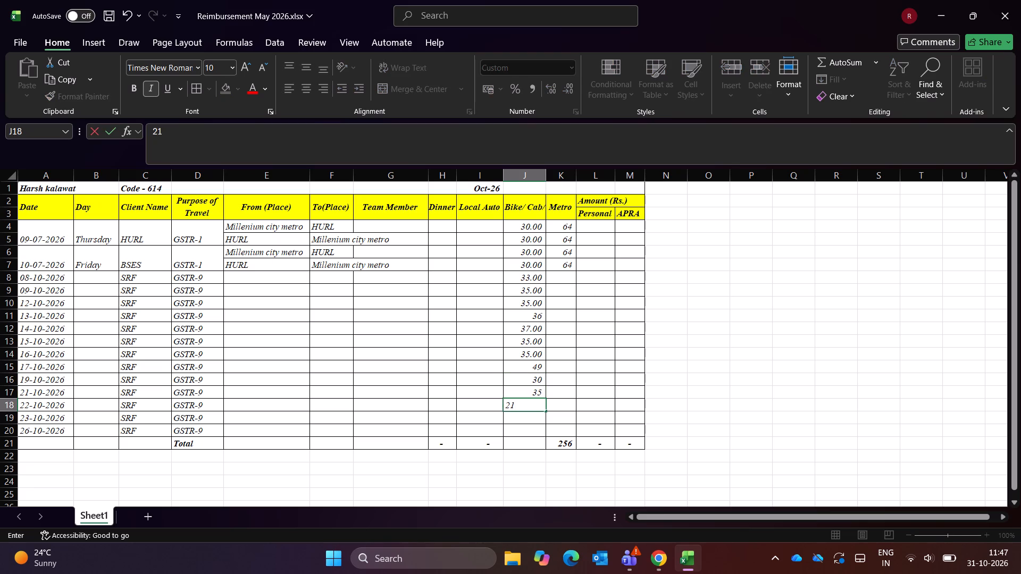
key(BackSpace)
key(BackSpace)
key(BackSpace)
Check the entries across the 21-10-2026 and 22-10-2026 rows, from the date to the Bike/Cab column.
key(Up)
key(Left)
key(Left)
key(Left)
key(Left)
key(Left)
key(Left)
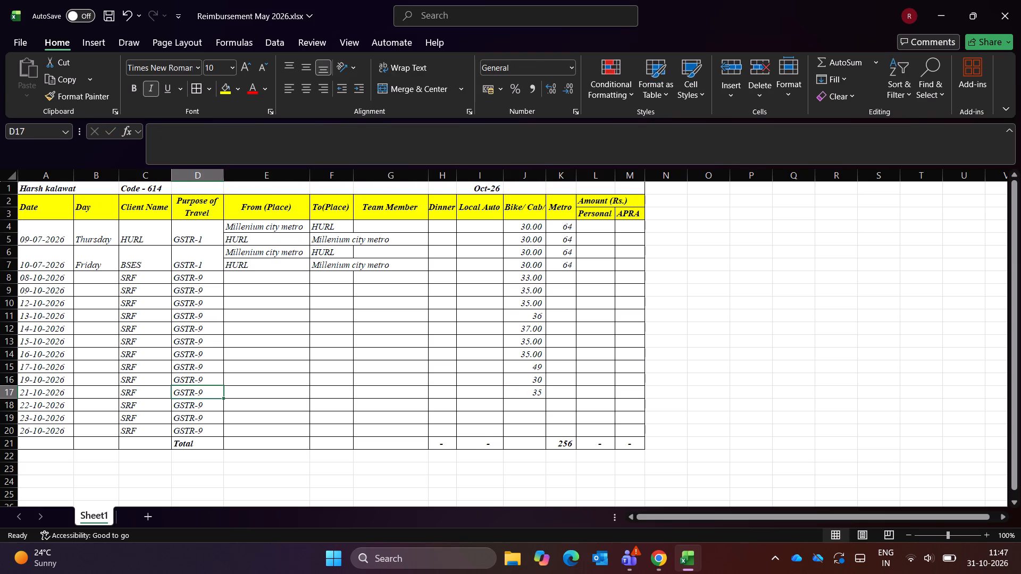
key(Left)
key(Left)
key(Right)
key(Right)
key(Right)
key(Right)
key(Right)
key(Right)
key(Right)
key(Down)
key(Right)
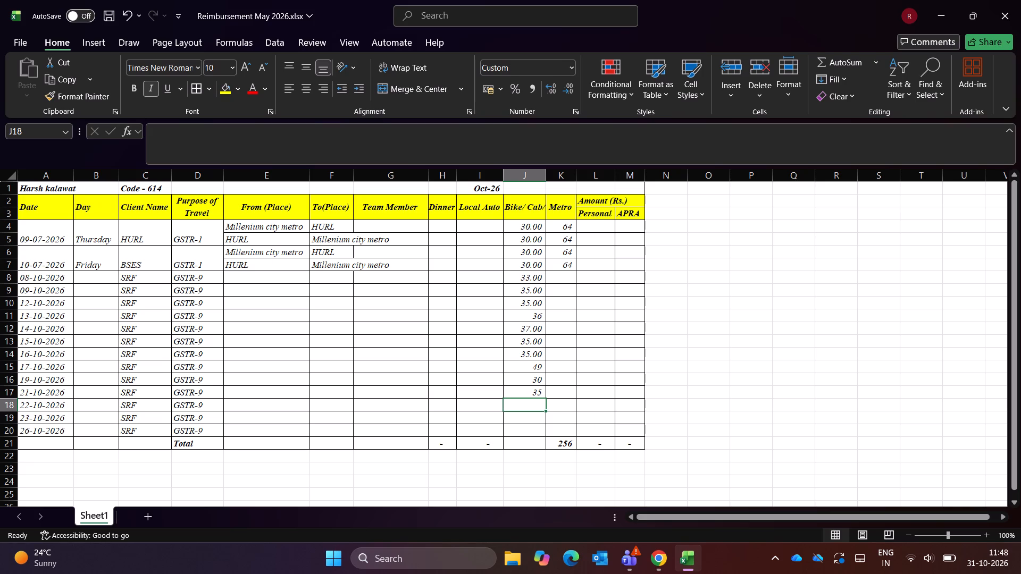
key(Left)
key(Left)
key(Left)
key(Left)
key(Left)
key(Left)
key(Left)
key(Left)
key(Left)
key(Right)
key(Right)
key(Right)
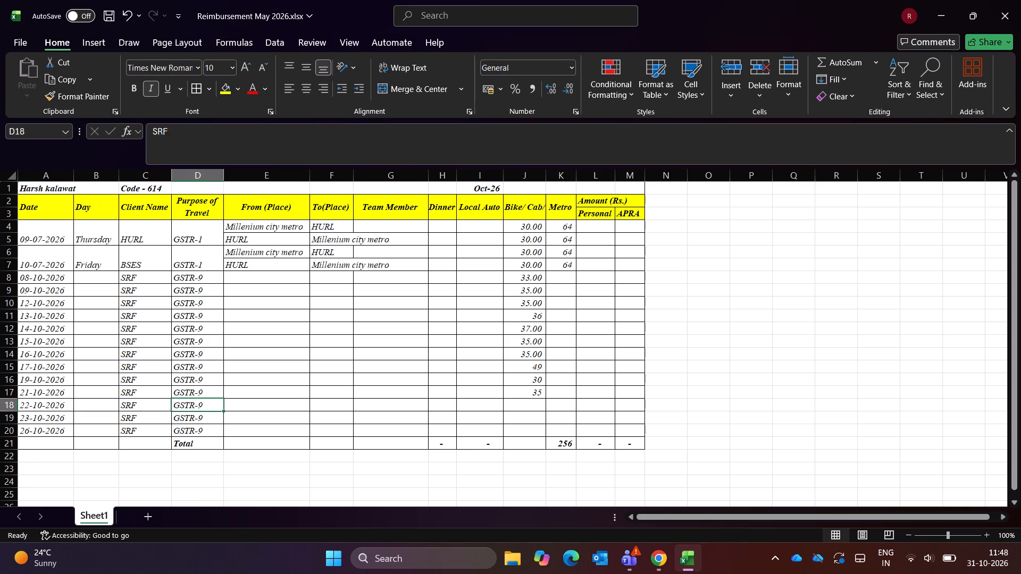
key(Right)
key(Right)
key(Right)
key(Right)
key(Right)
key(Right)
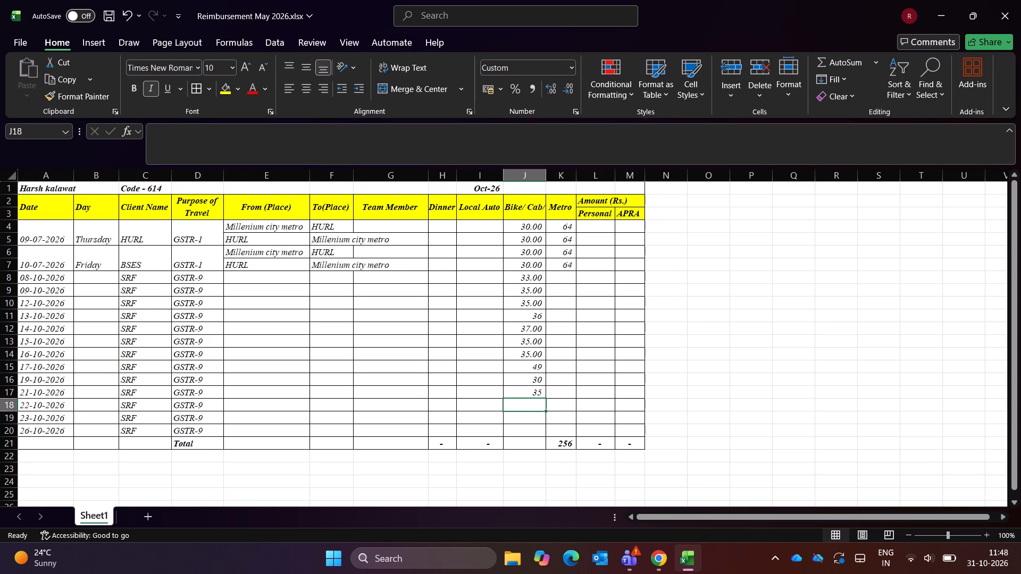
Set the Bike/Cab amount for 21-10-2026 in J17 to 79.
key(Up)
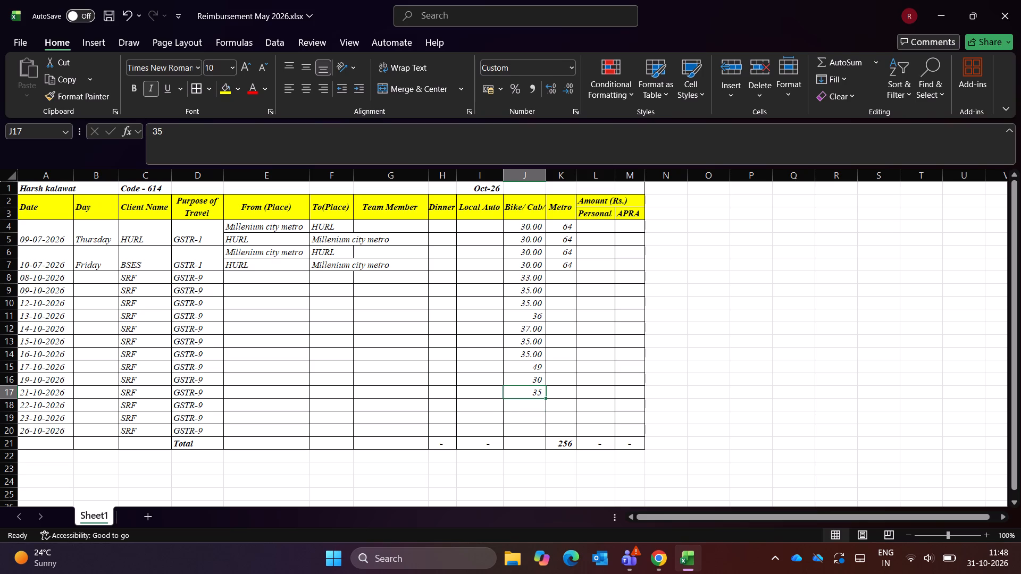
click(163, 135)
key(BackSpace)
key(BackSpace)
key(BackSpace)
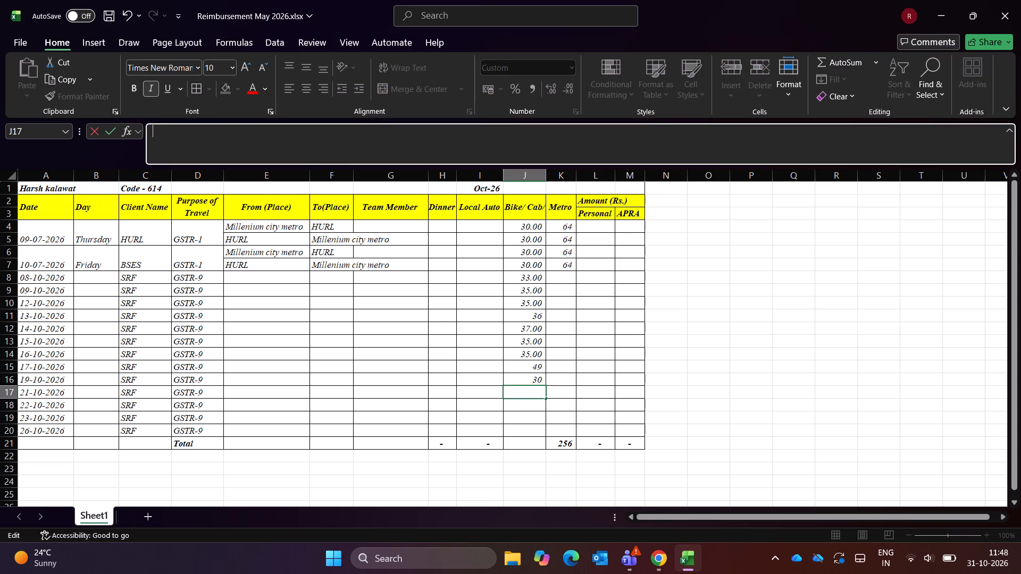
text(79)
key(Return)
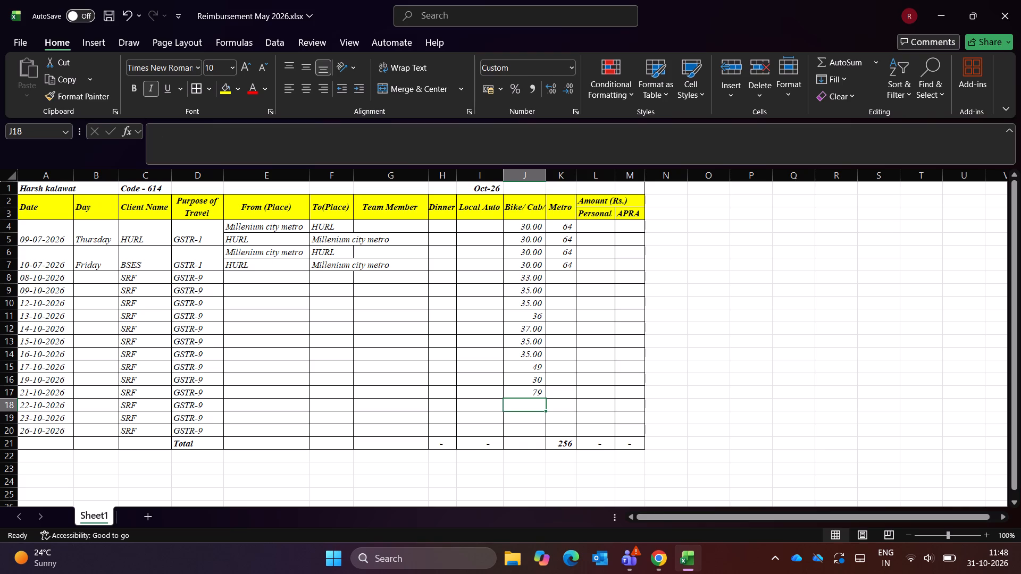
Set the Bike/Cab amount for 21-10-2026 in J17 to 89.
key(Up)
click(153, 137)
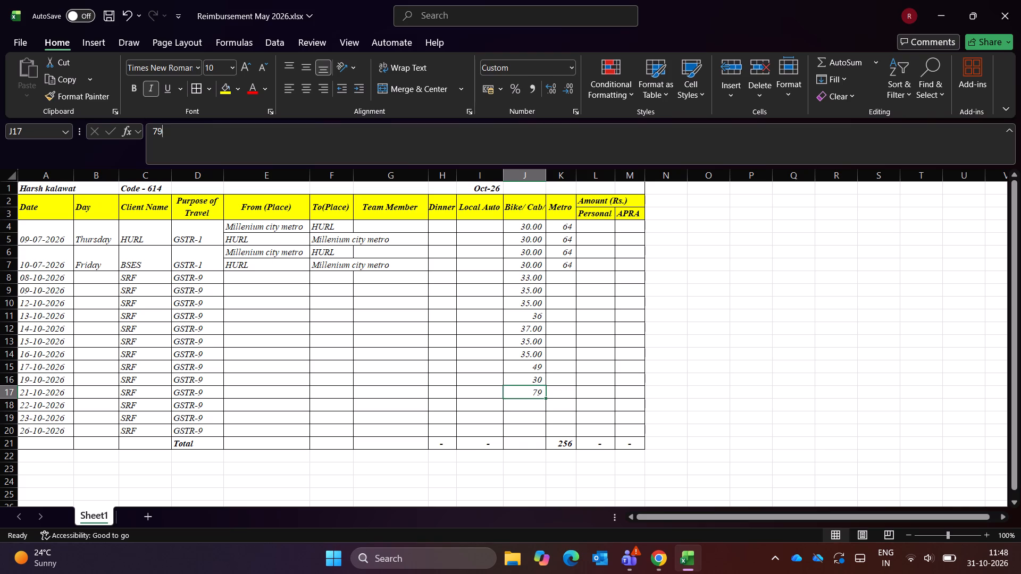
key(Right)
key(BackSpace)
key(8)
key(Return)
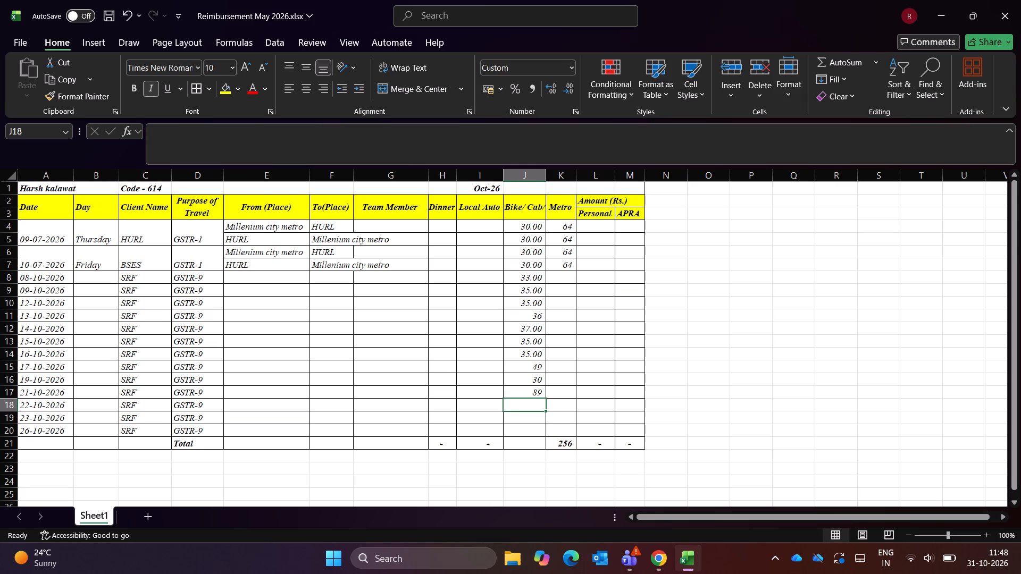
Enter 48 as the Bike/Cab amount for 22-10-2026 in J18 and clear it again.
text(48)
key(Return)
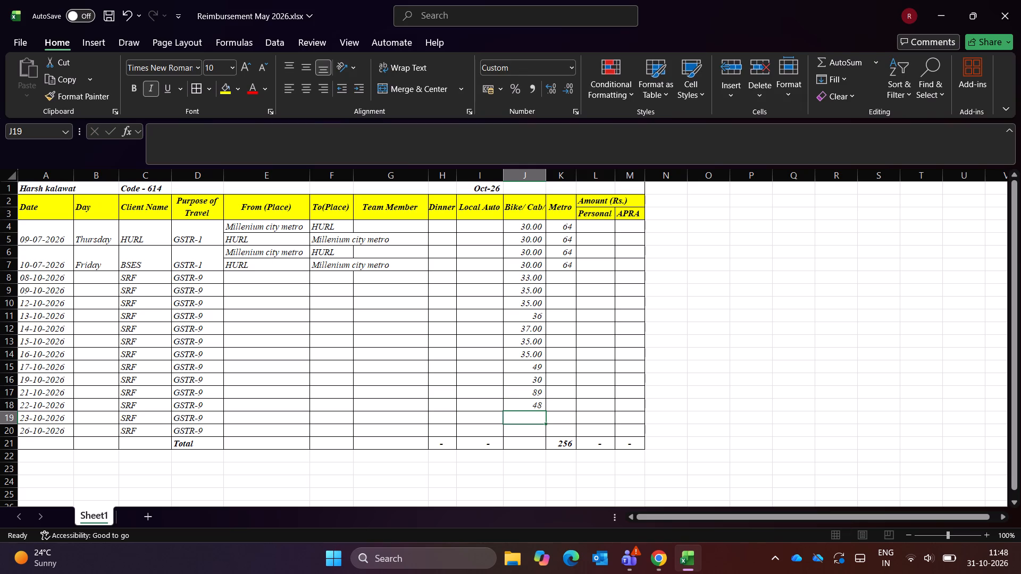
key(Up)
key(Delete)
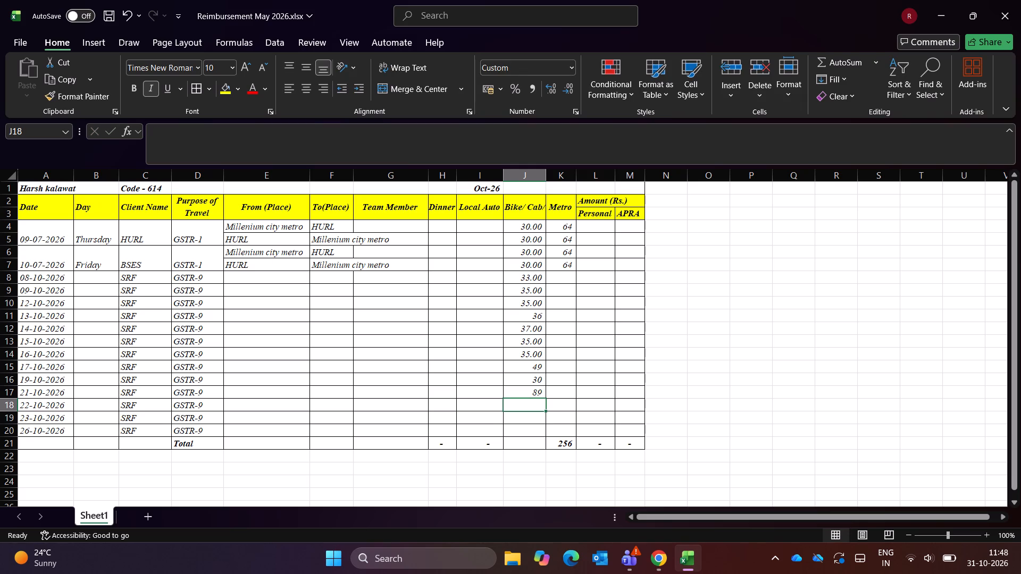
Enter Bike/Cab amounts of 80, 70 and 49 for 22-10-2026, 23-10-2026 and 26-10-2026 in J18:J20.
text(80)
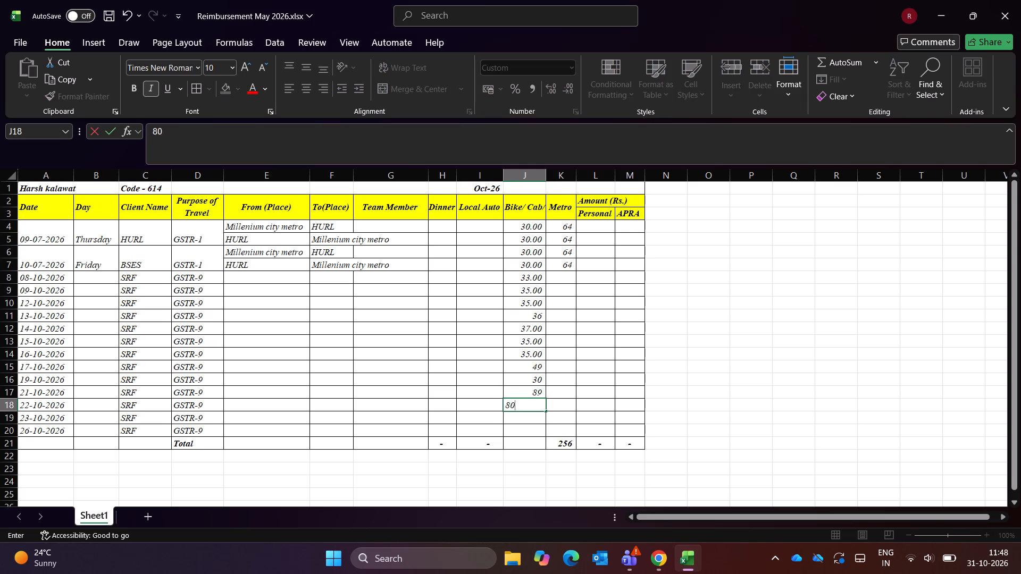
key(Return)
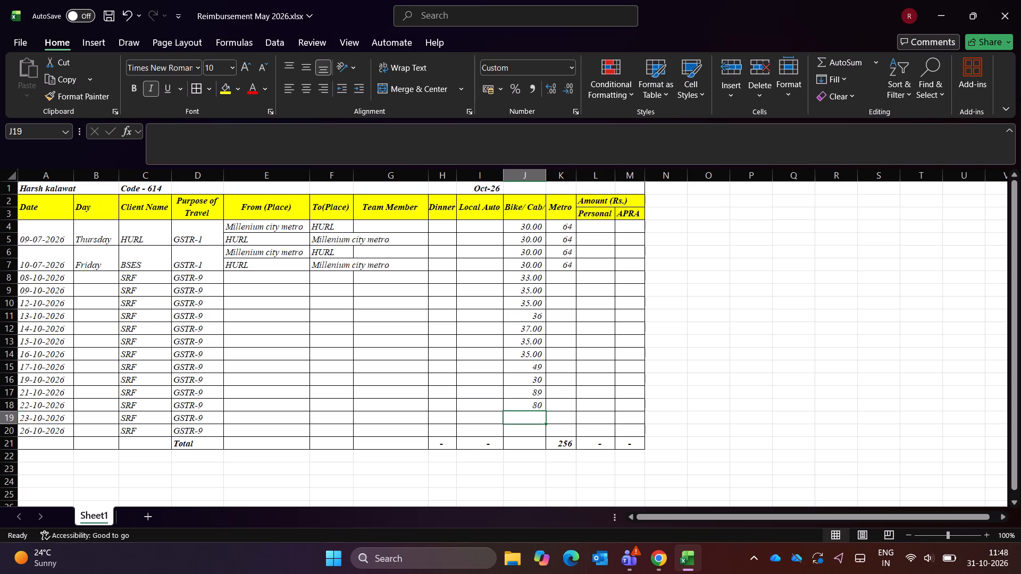
text(70)
key(Return)
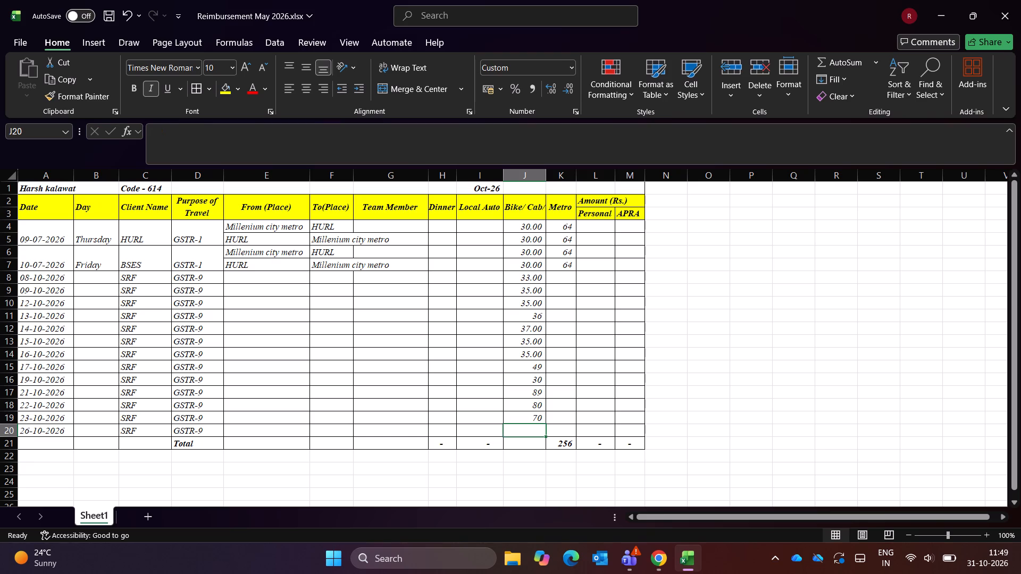
text(48)
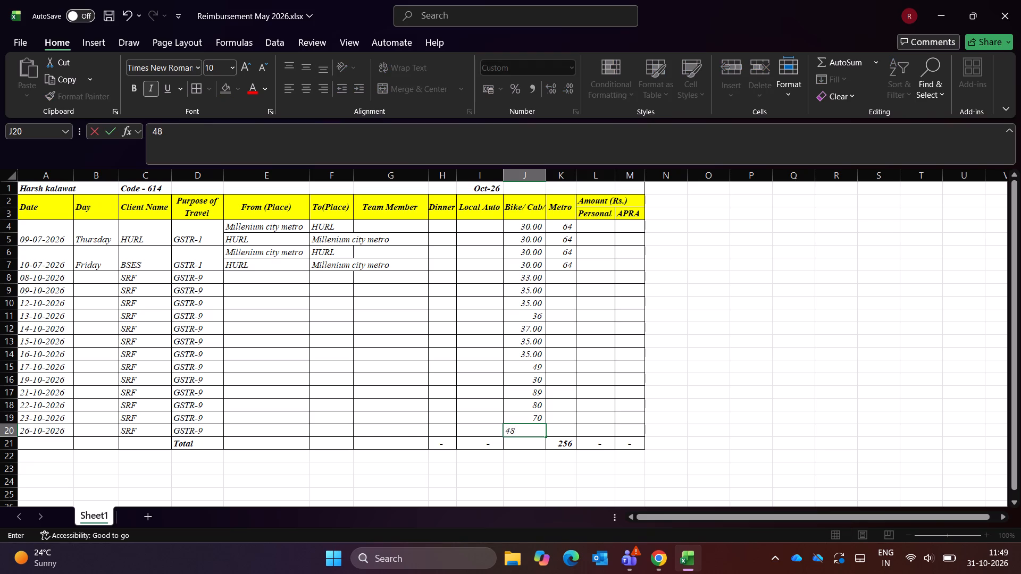
key(BackSpace)
key(9)
key(Return)
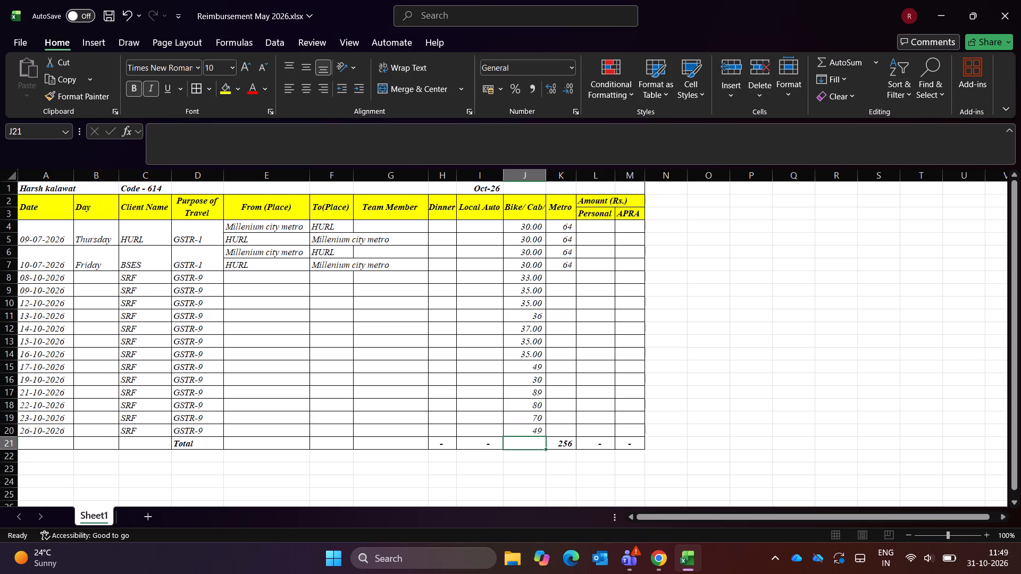
Add an AutoSum of the Bike/Cab amounts J4:J20 in the Total row at J21.
key(Up)
key(Up)
key(Up)
key(Up)
key(Up)
key(Up)
key(Up)
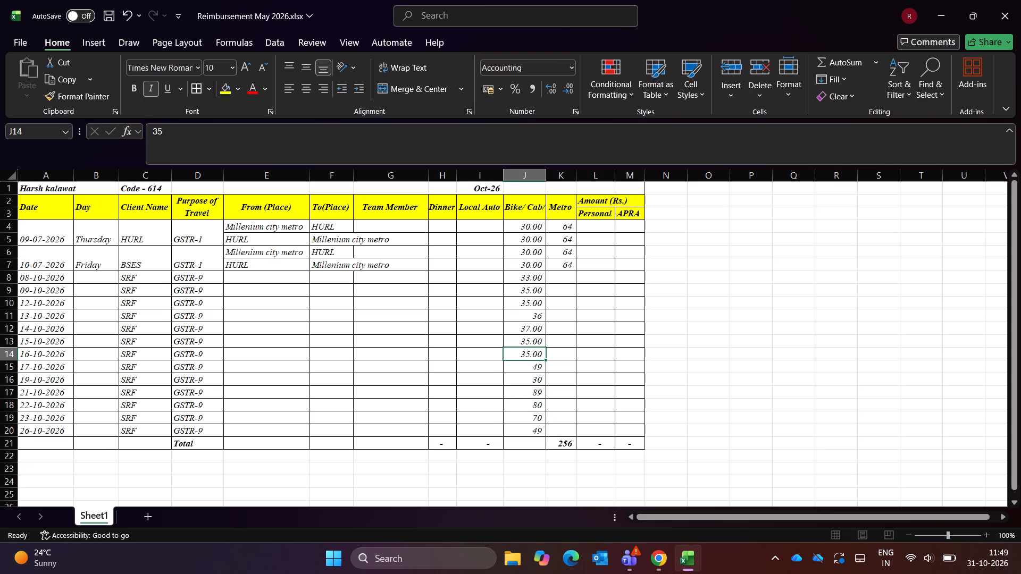
key(ctrl+Up)
key(Down)
key(Down)
key(Down)
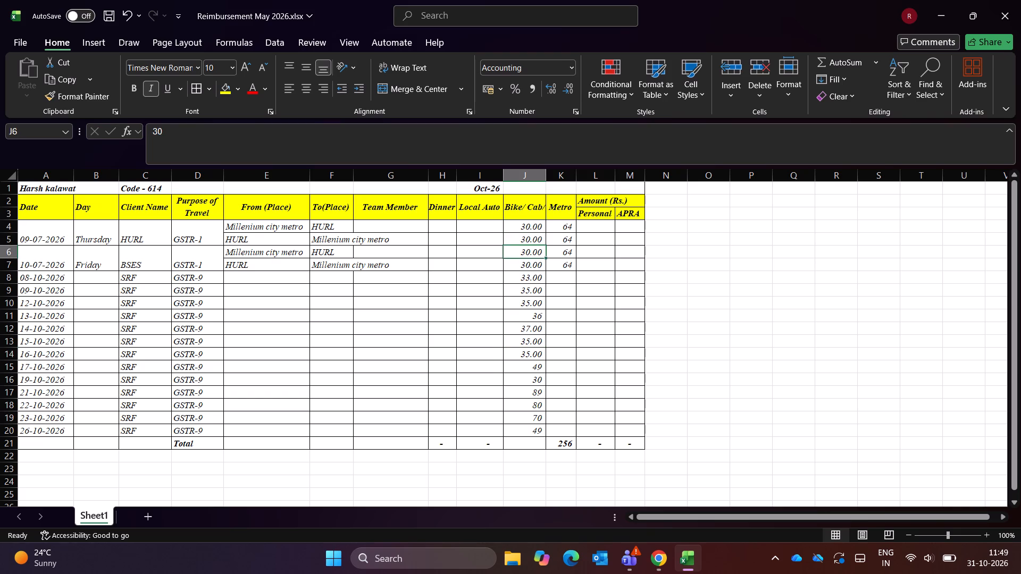
key(Up)
key(Up)
key(Up)
key(ctrl+shift+Down)
key(shift+Down)
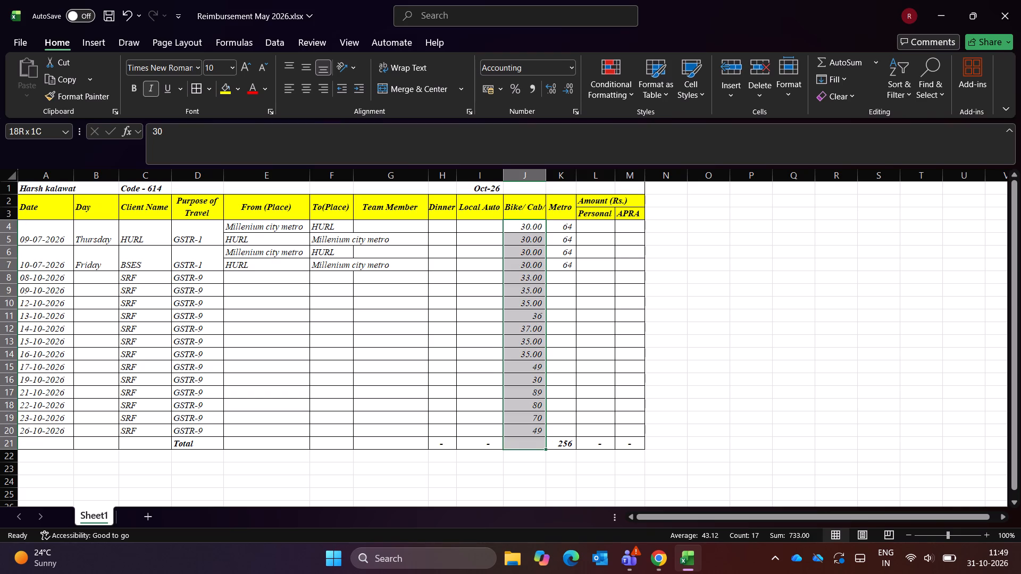
key(alt+equal)
key(Escape)
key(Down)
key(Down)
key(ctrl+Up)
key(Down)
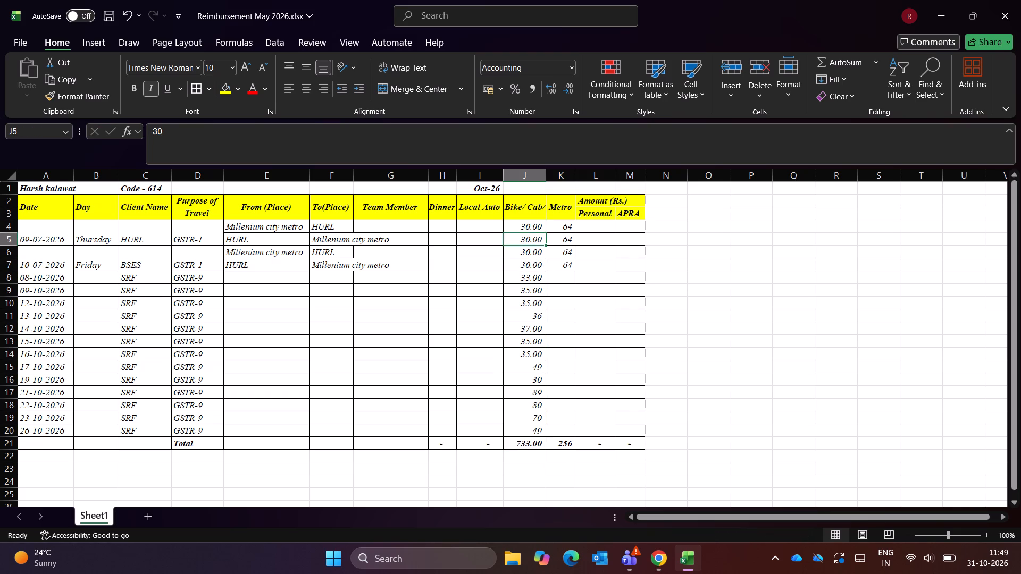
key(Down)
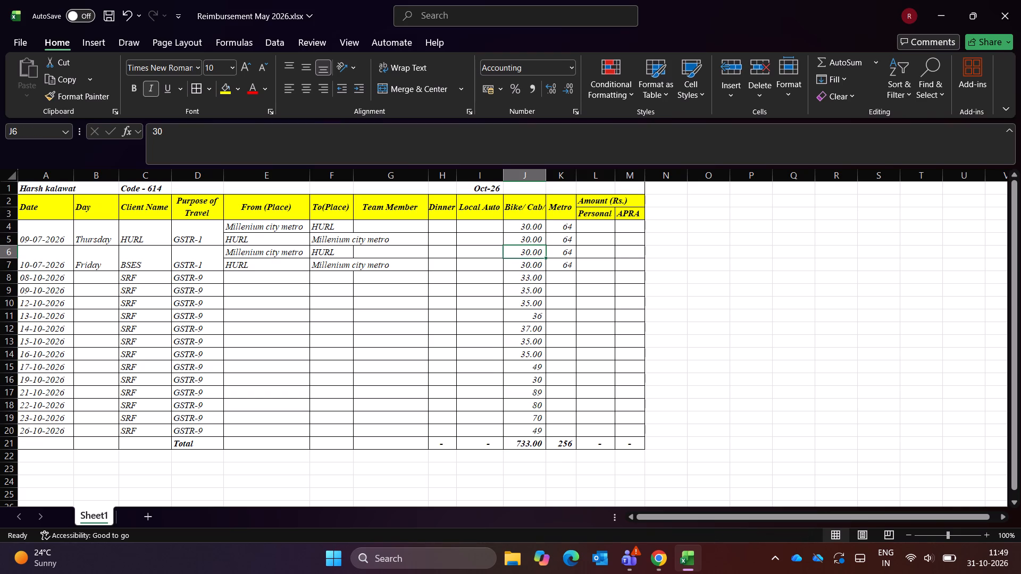